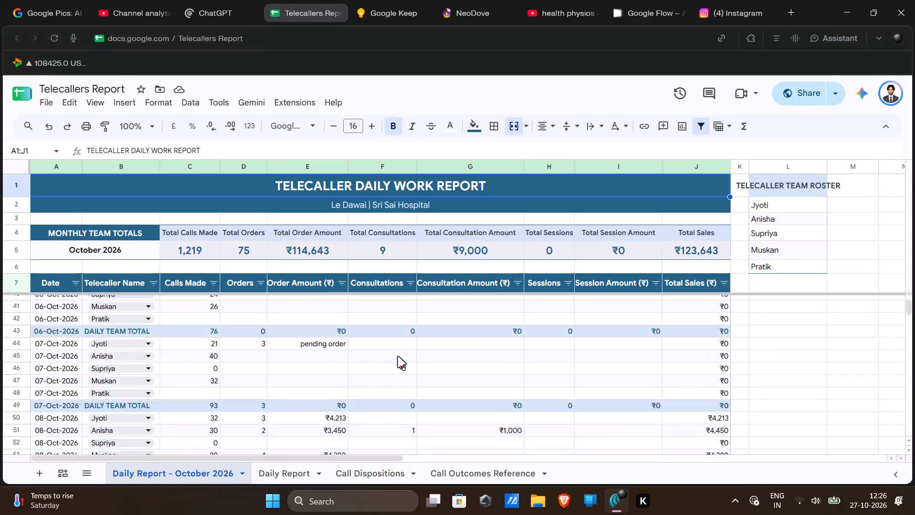
Enter 21 as Jyoti's Calls Made for 22-Oct-2026 in the October 2026 daily report.
scroll(398, 356, down, 6)
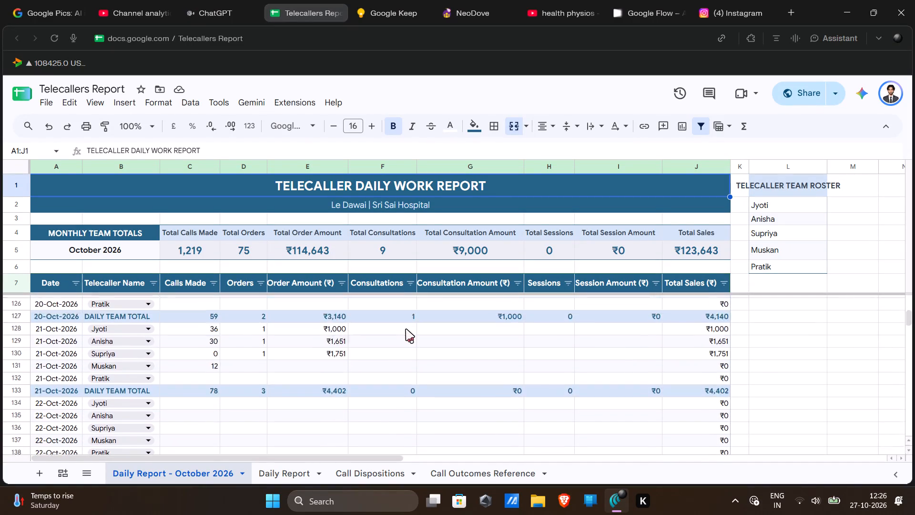
scroll(406, 329, down, 1)
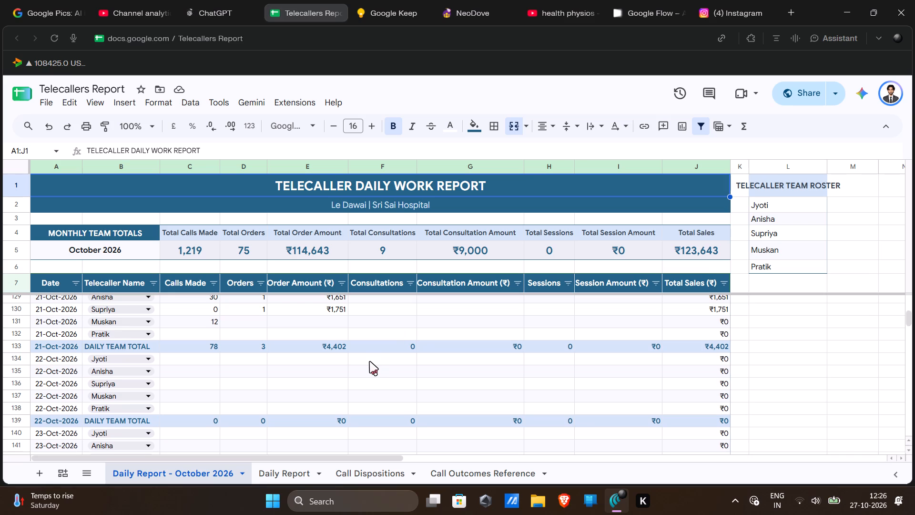
double_click(195, 360)
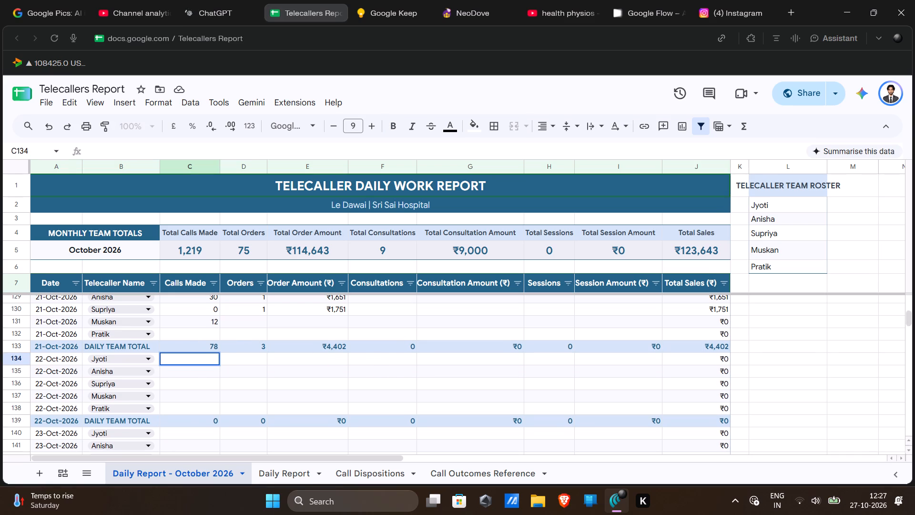
text(21)
key(Right)
key(ctrl+alt+Right)
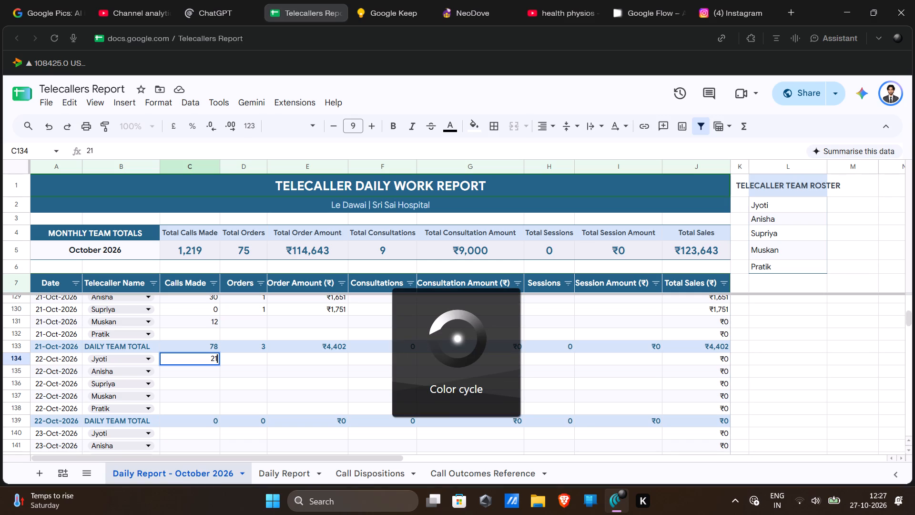
key(ctrl+Right)
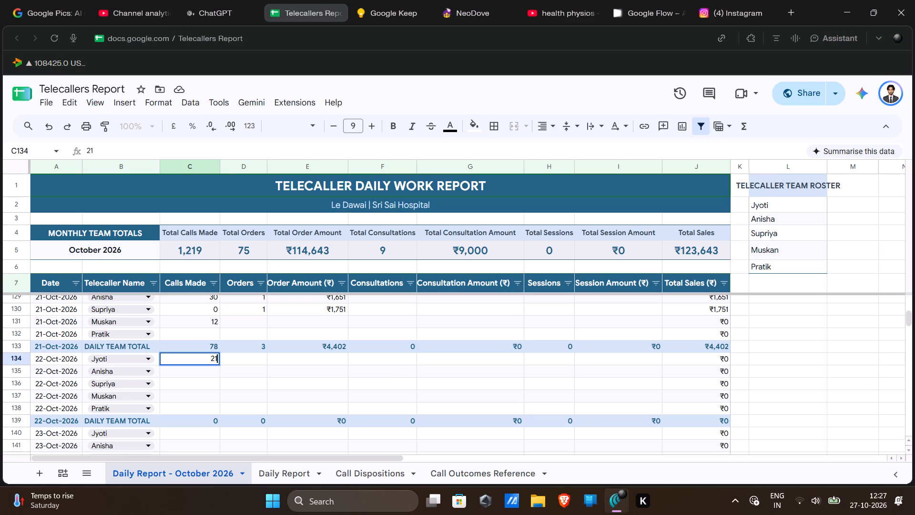
key(Return)
key(Return)
key(Return)
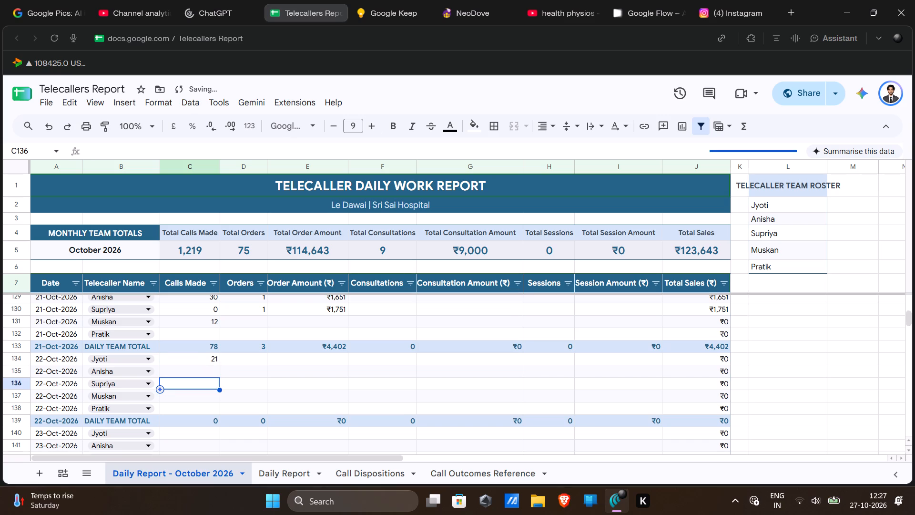
key(Return)
key(Right)
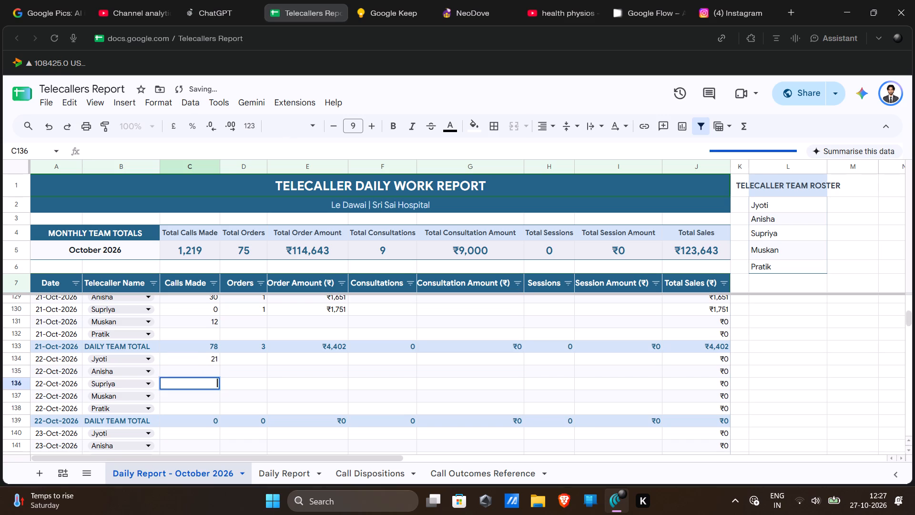
key(shift+Right)
key(shift+Right)
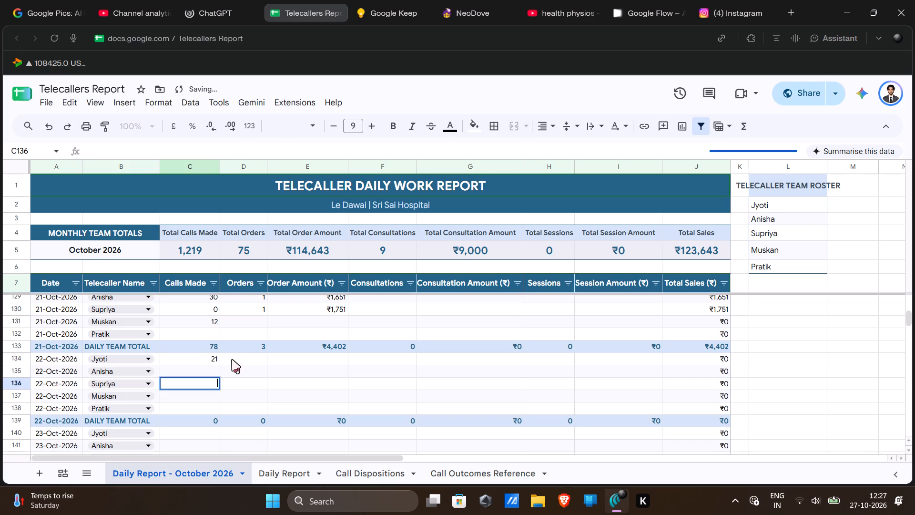
Record 1 order with an order amount of 200 for Jyoti on 22-Oct-2026.
double_click(232, 360)
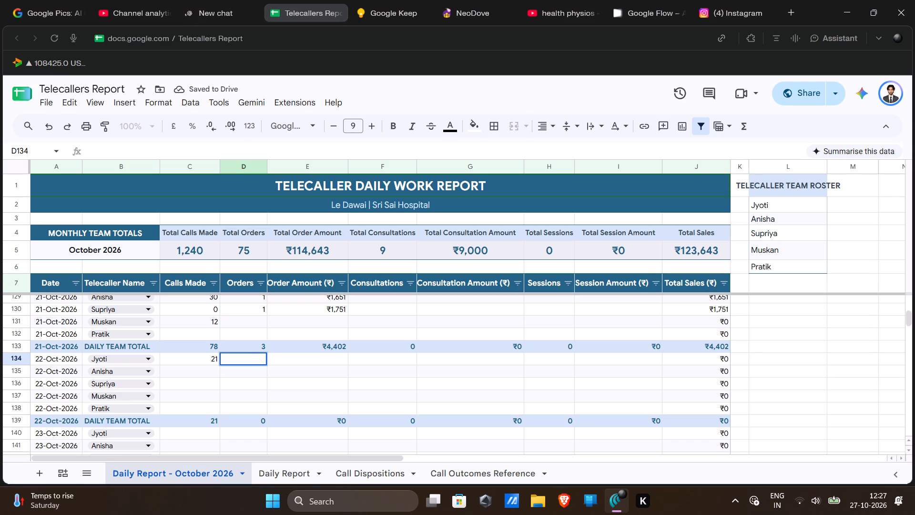
key(1)
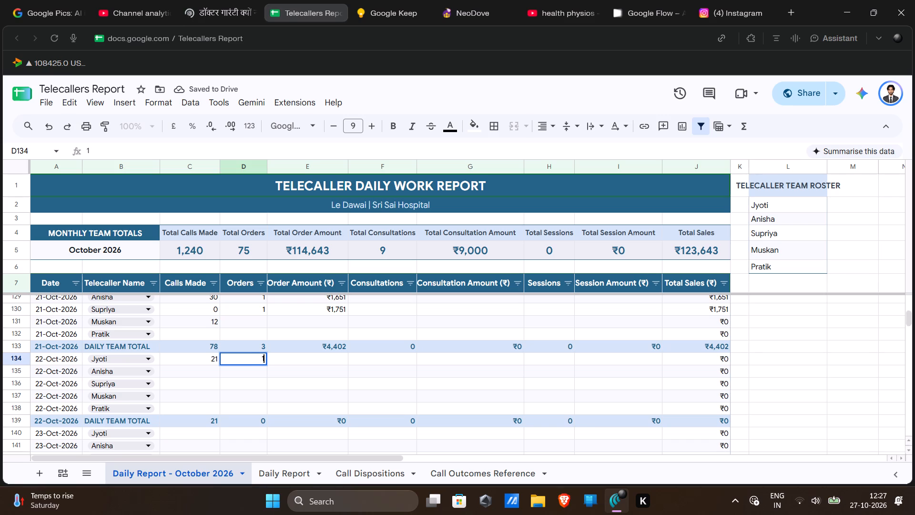
double_click(290, 360)
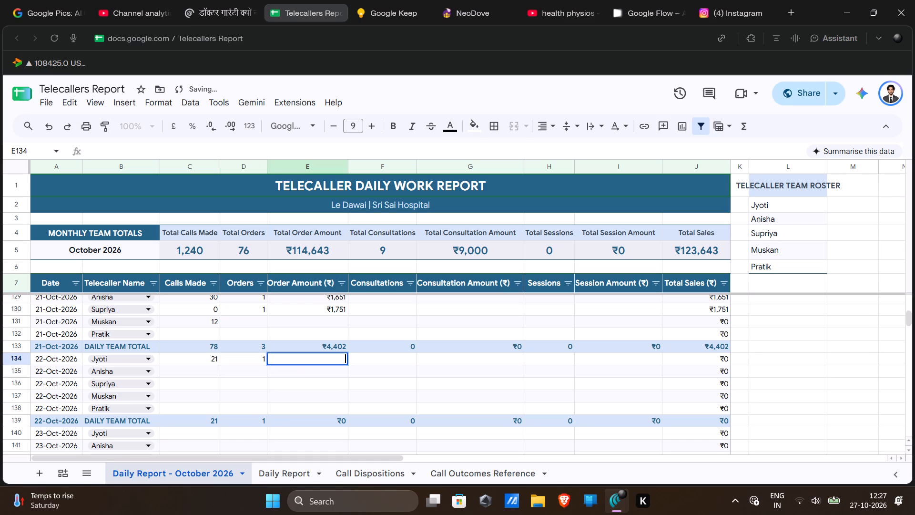
text(2000)
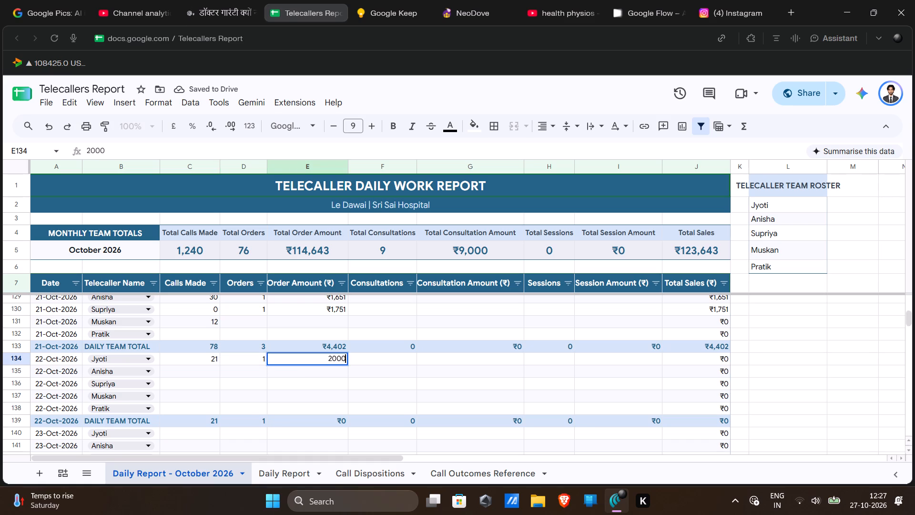
key(BackSpace)
key(BackSpace)
key(0)
Open Anisha's Calls Made cell for 22-Oct-2026 for editing.
double_click(185, 371)
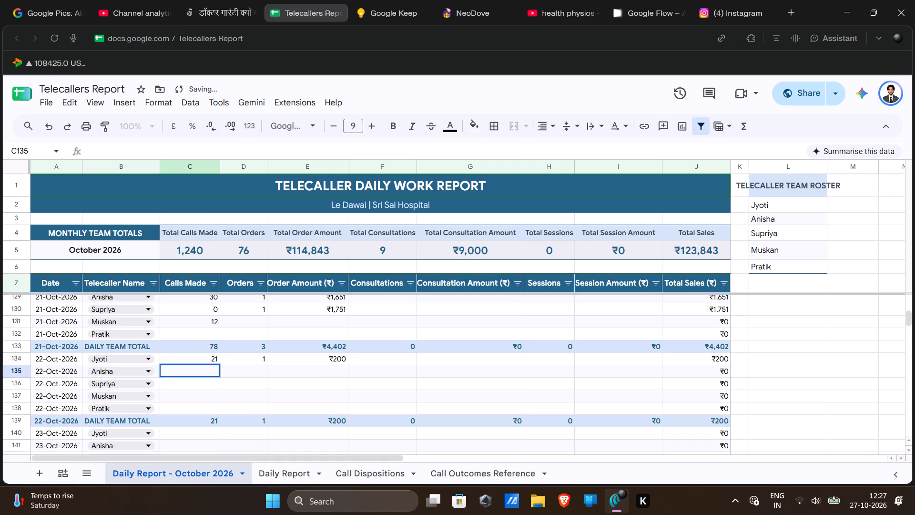
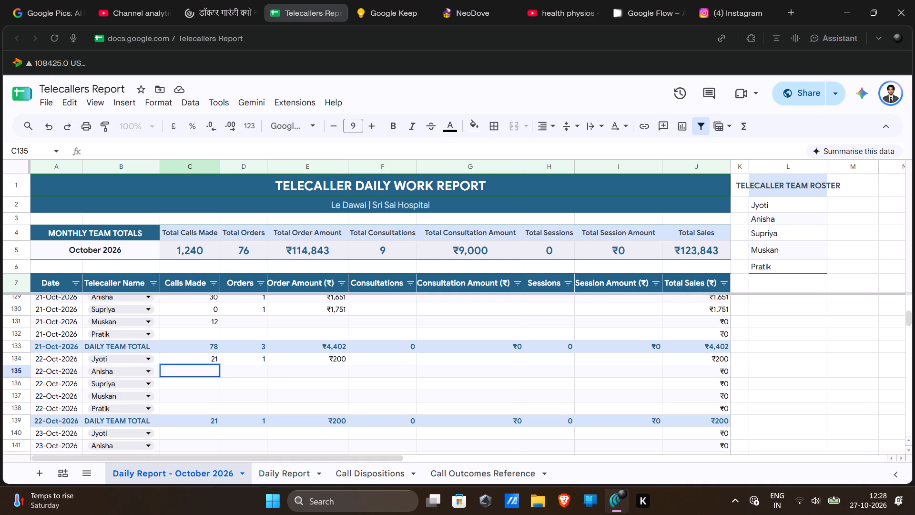
Record 40 calls made and 2 consultations with a consultation amount of 2000 for Anisha on 22-Oct-2026.
text(40)
double_click(366, 372)
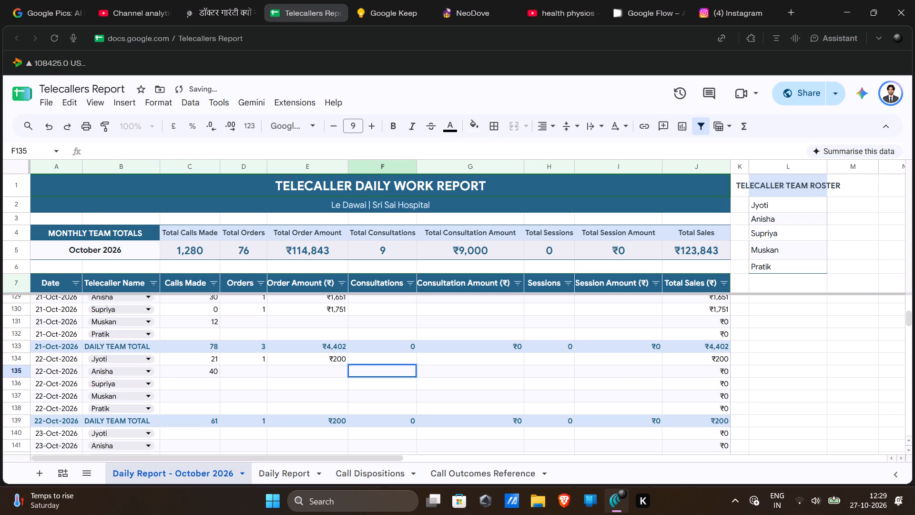
key(2)
double_click(429, 368)
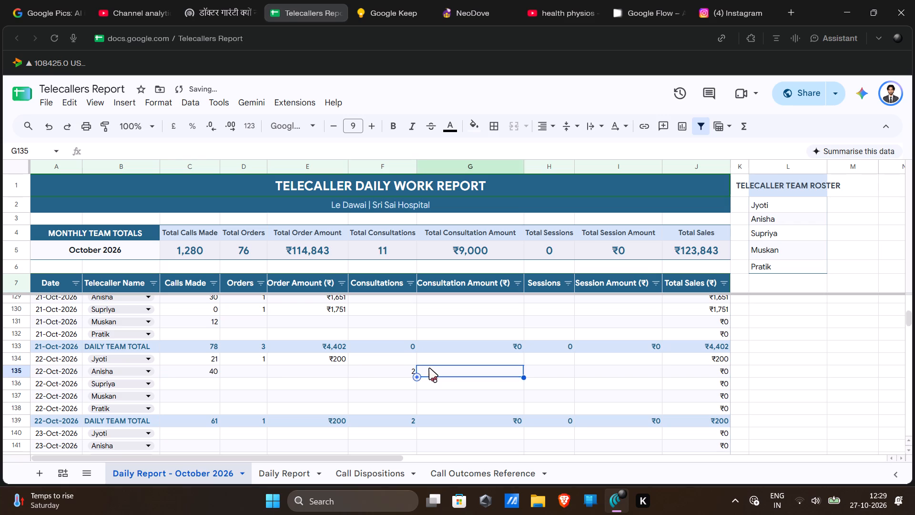
text(2000)
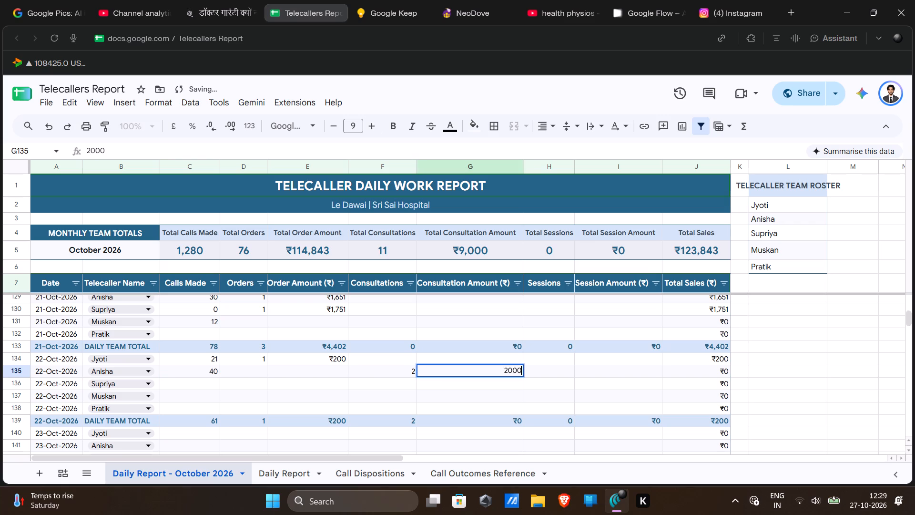
Enter 0 as Supriya's Calls Made for 22-Oct-2026.
double_click(211, 385)
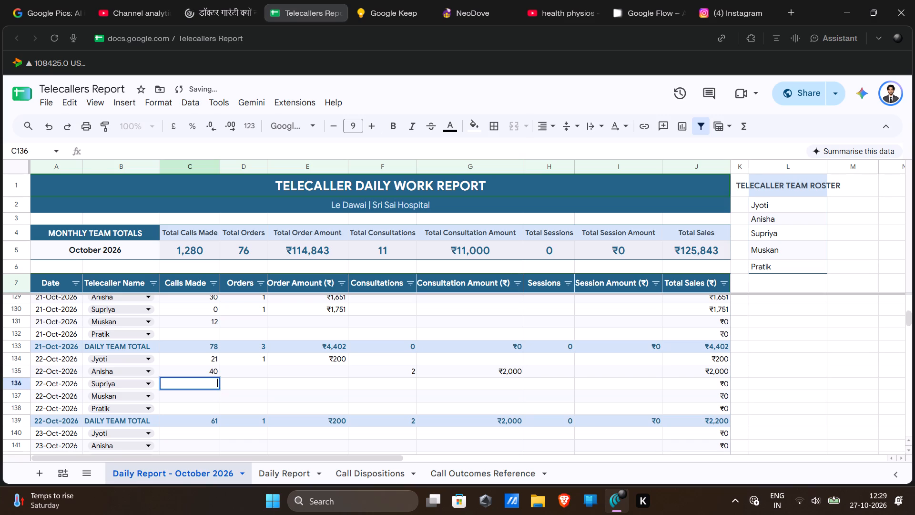
key(0)
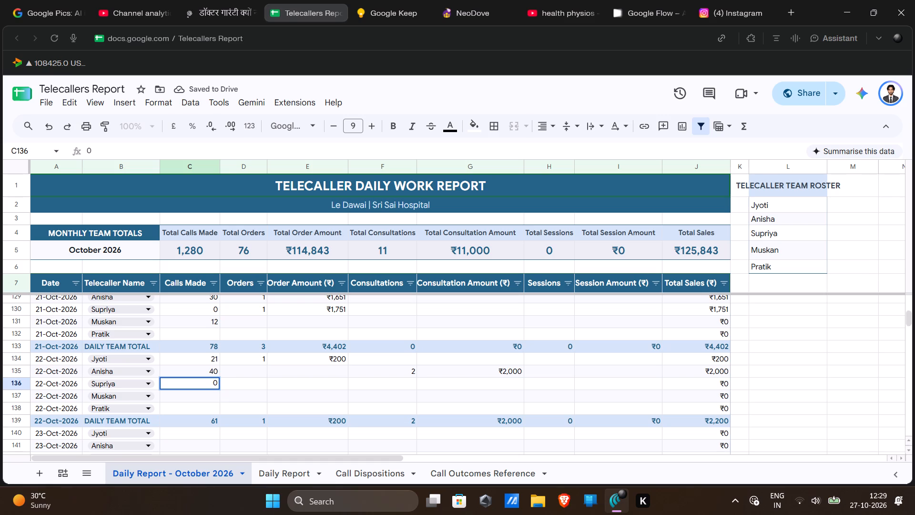
Record 8 calls made and 1 order with an order amount of 978 for Muskan on 22-Oct-2026.
double_click(192, 395)
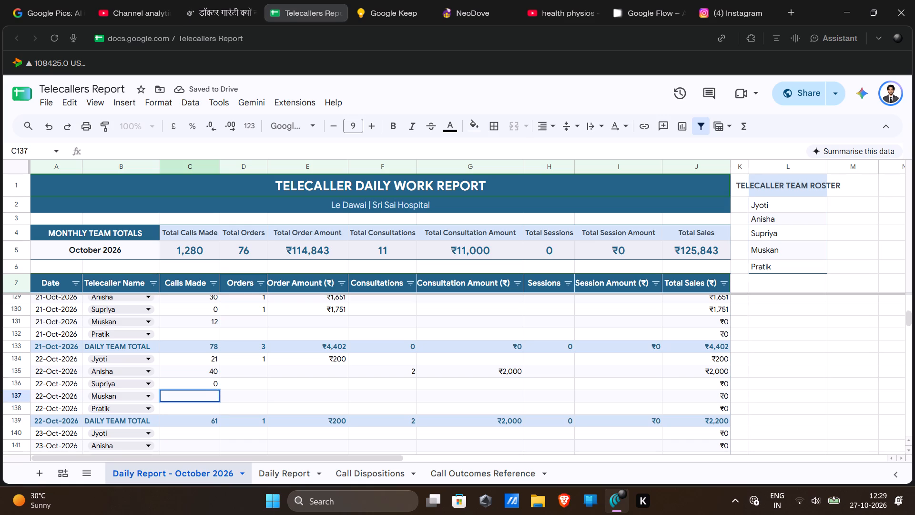
key(8)
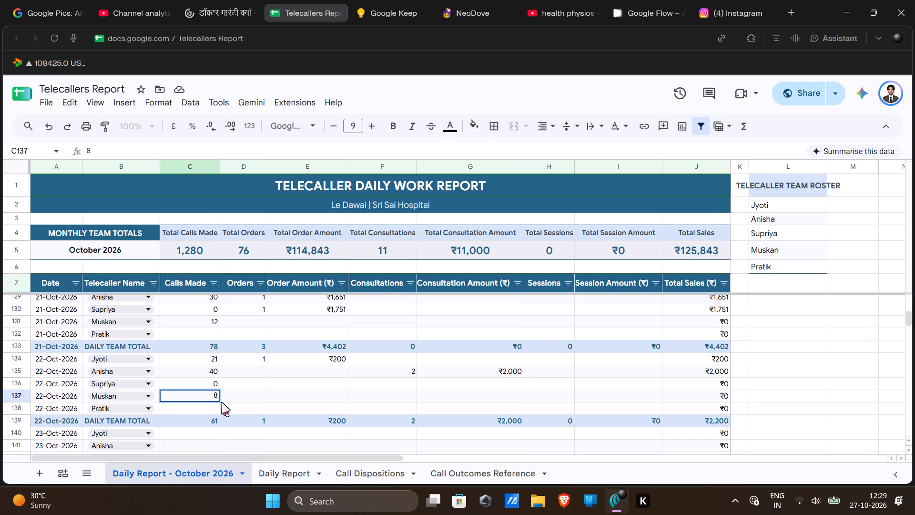
double_click(229, 397)
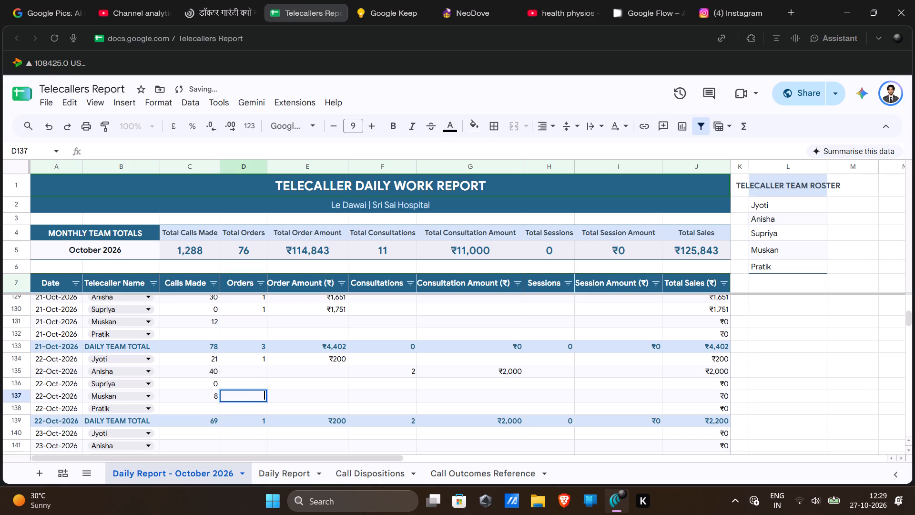
key(1)
double_click(285, 395)
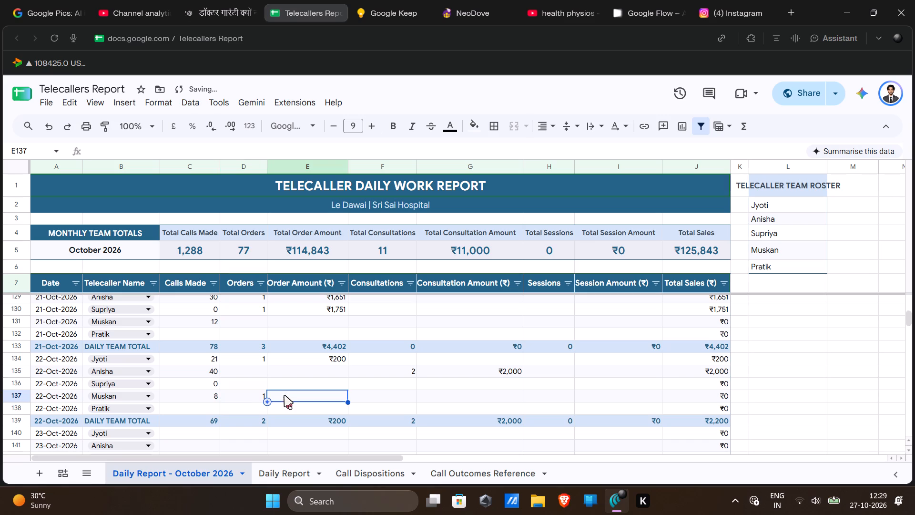
text(978)
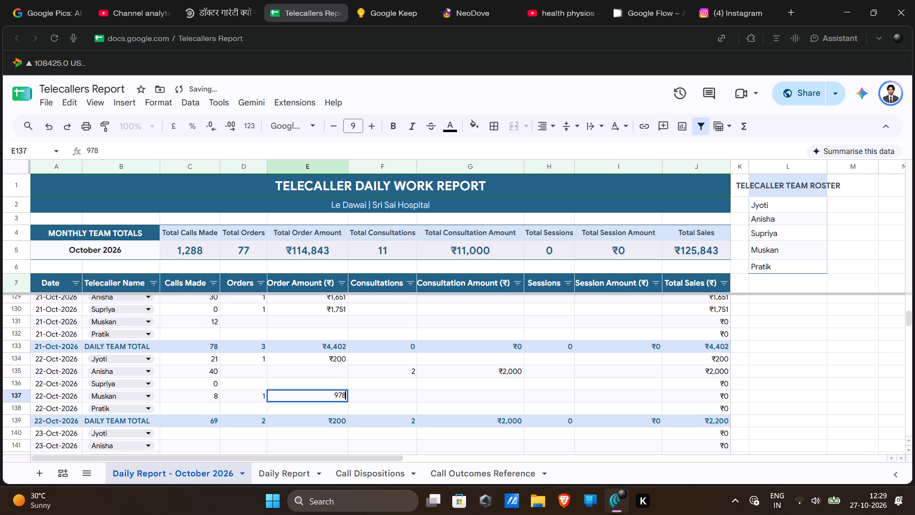
Enter 37 as Jyoti's Calls Made for 23-Oct-2026.
scroll(252, 438, down, 1)
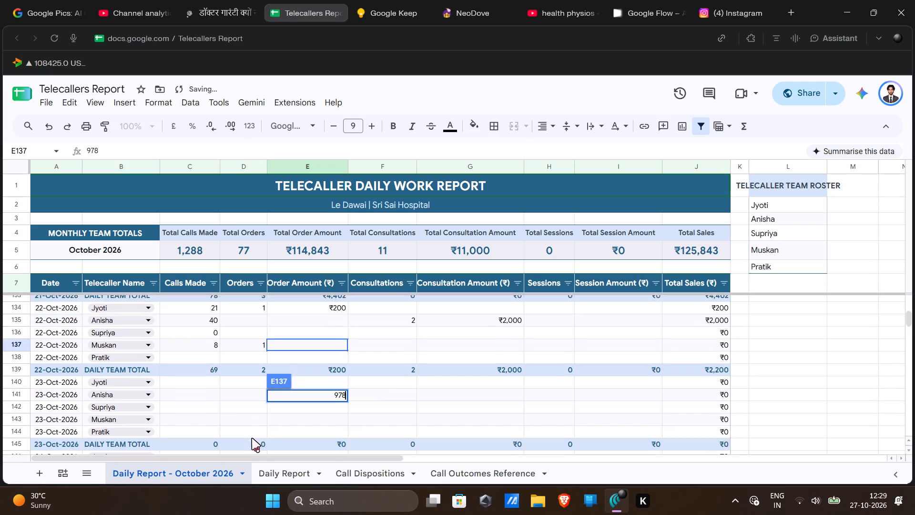
scroll(252, 438, down, 1)
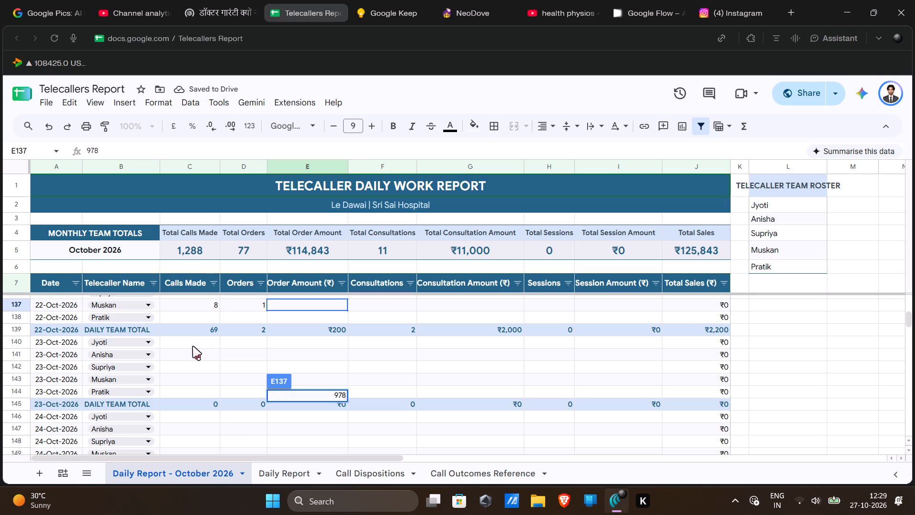
double_click(193, 346)
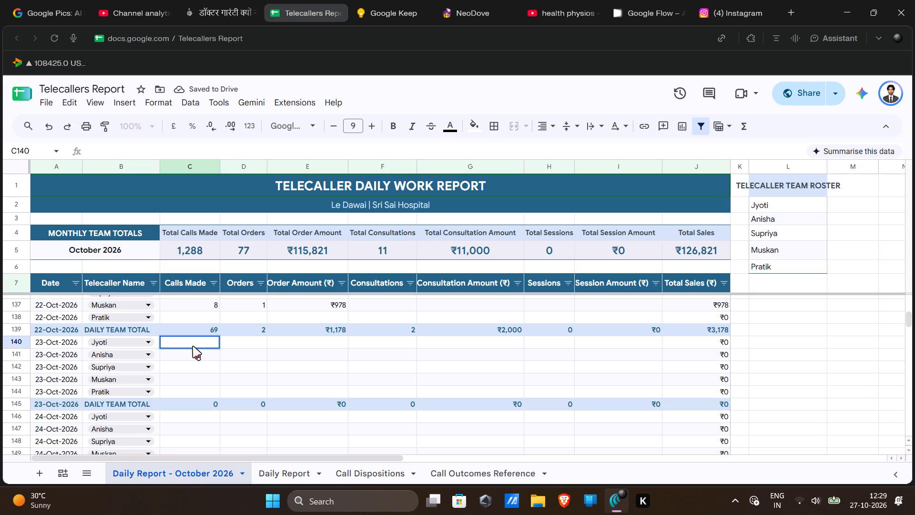
text(30)
key(BackSpace)
key(BackSpace)
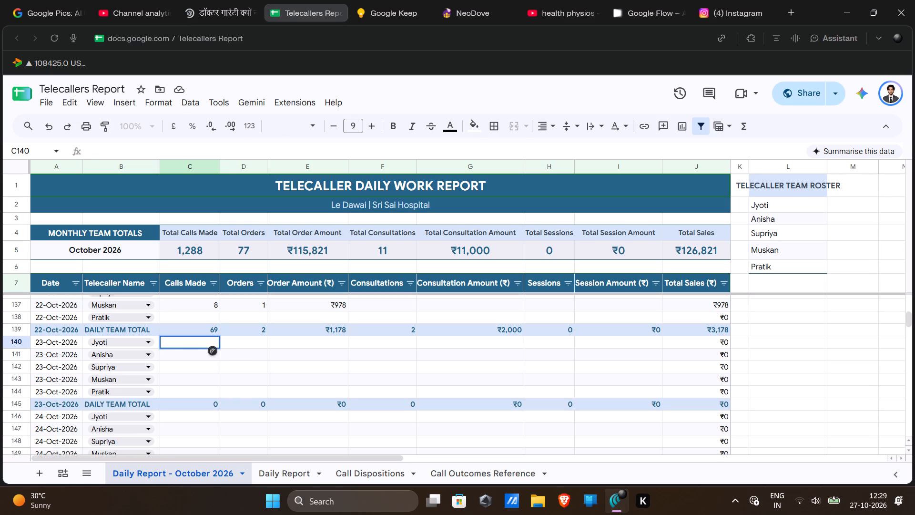
scroll(229, 345, up, 1)
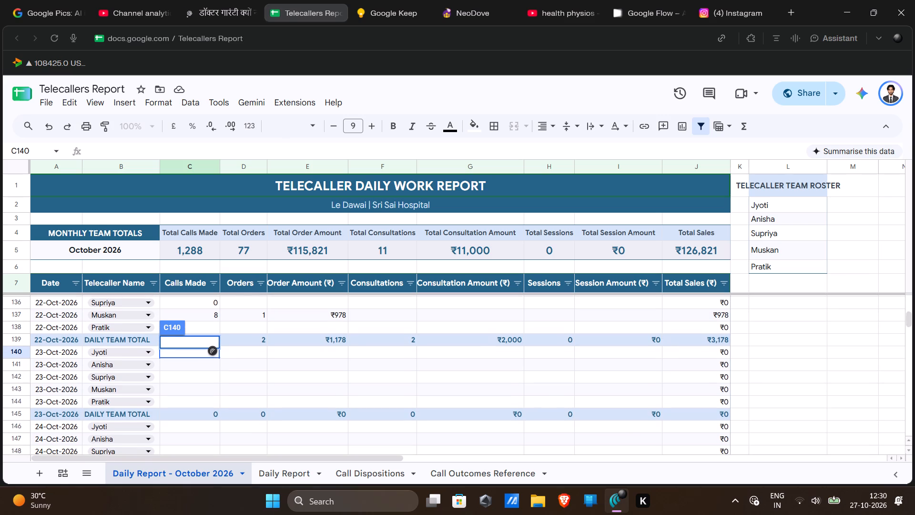
text(37)
Record 1 order with an amount of 200 and 1 consultation with an amount of 1000 for Jyoti on 23-Oct-2026.
double_click(249, 352)
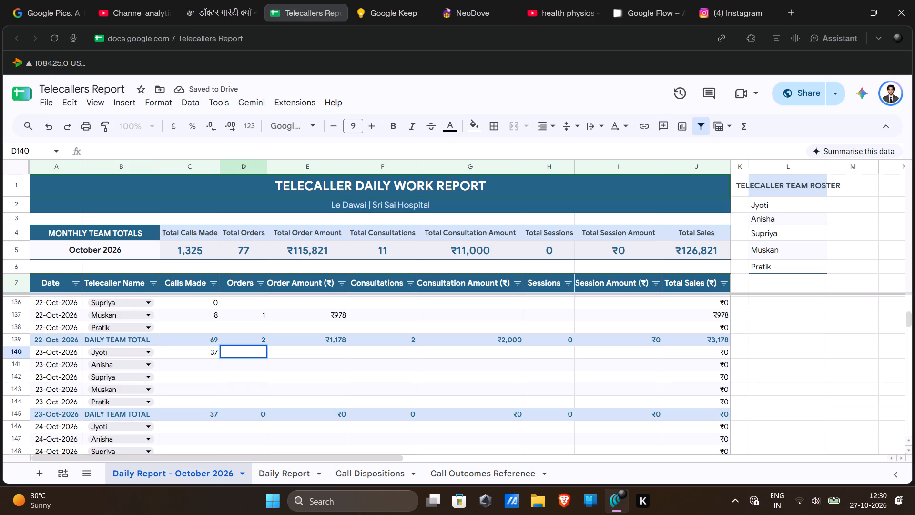
key(1)
double_click(289, 358)
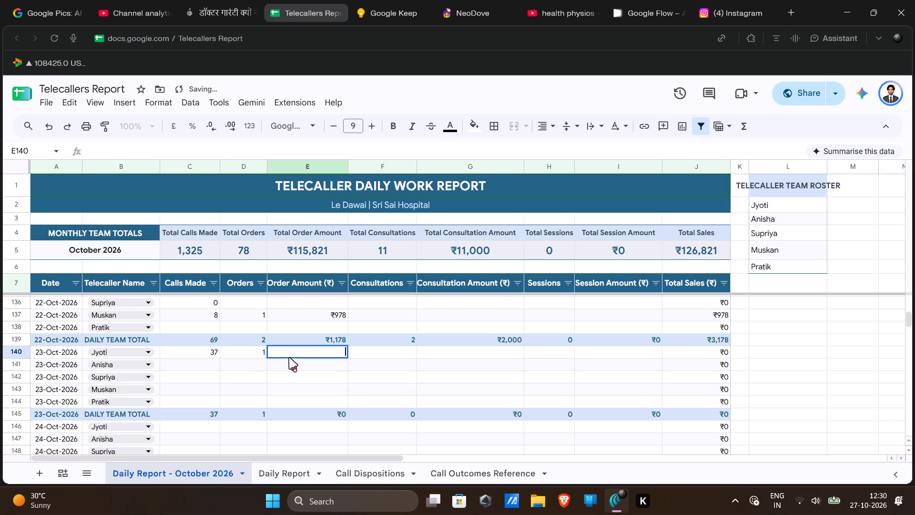
text(200)
double_click(379, 354)
key(1)
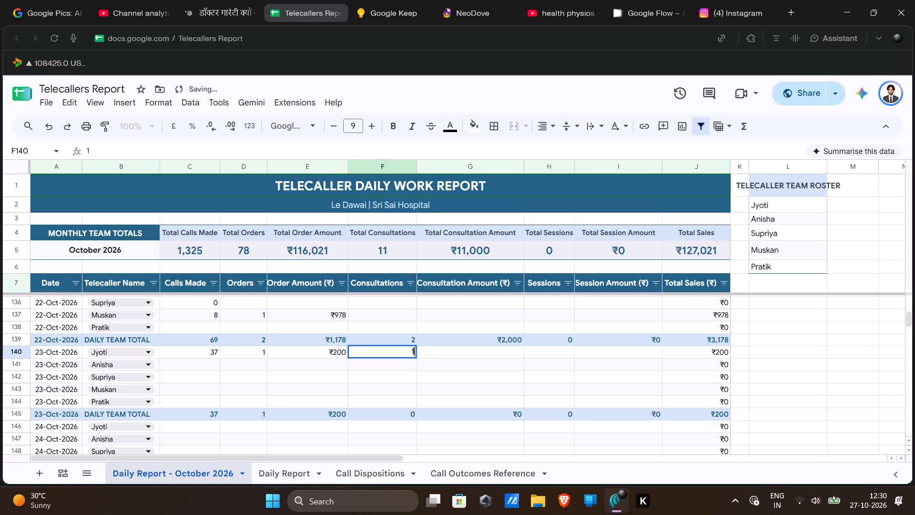
double_click(435, 356)
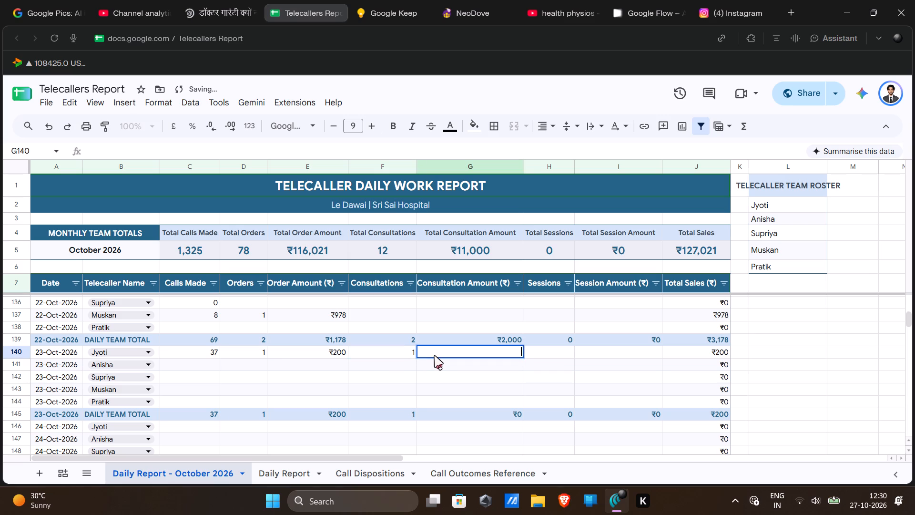
text(1000)
Record 30 calls made and 1 order with an order amount of 1291 for Anisha on 23-Oct-2026.
double_click(204, 368)
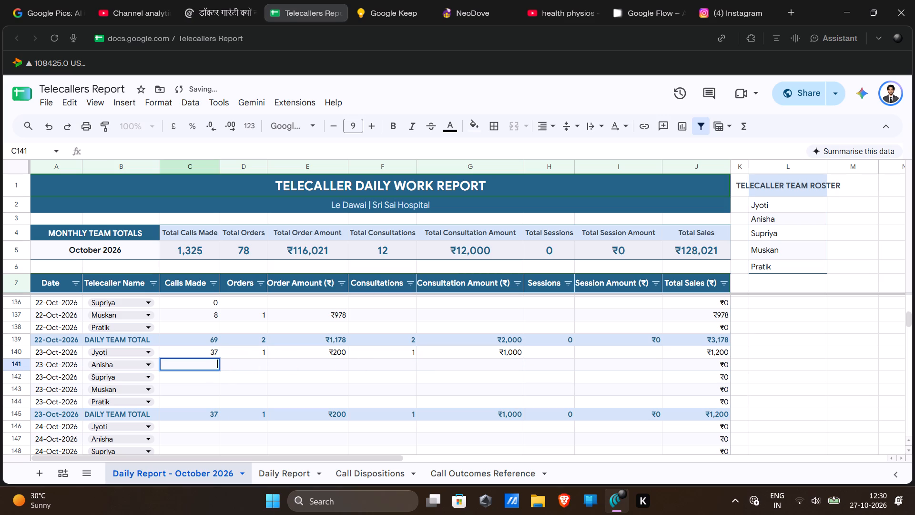
text(30)
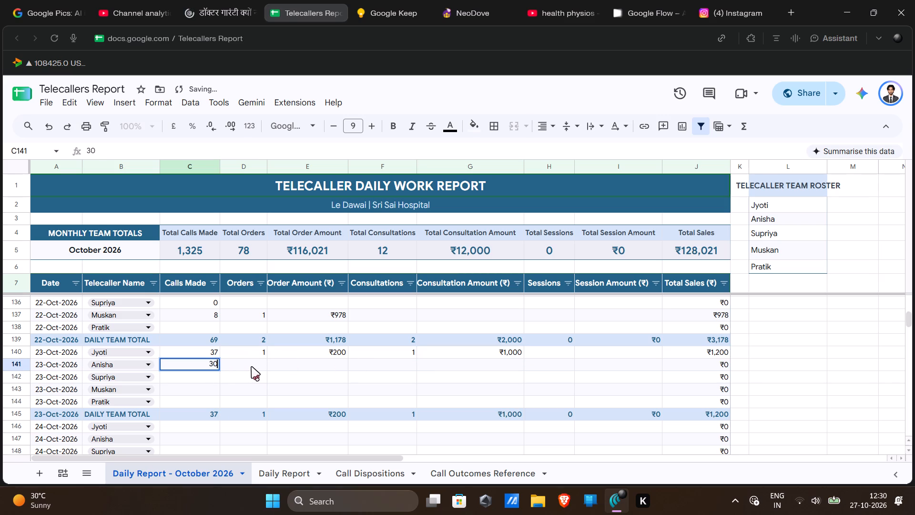
double_click(250, 371)
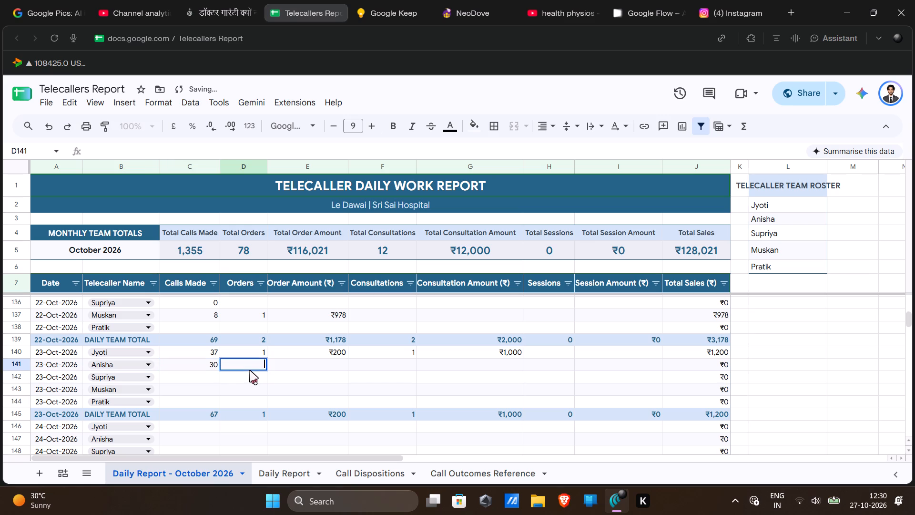
key(1)
double_click(302, 369)
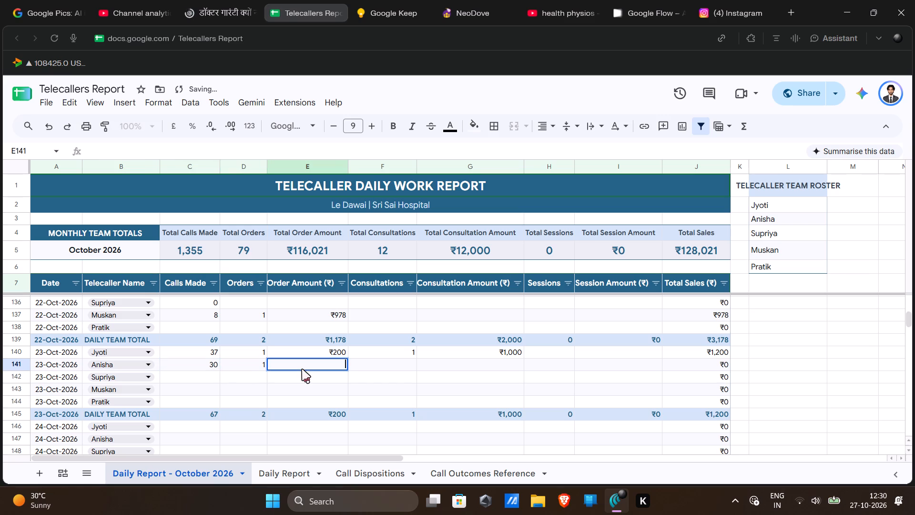
text(1291)
double_click(215, 377)
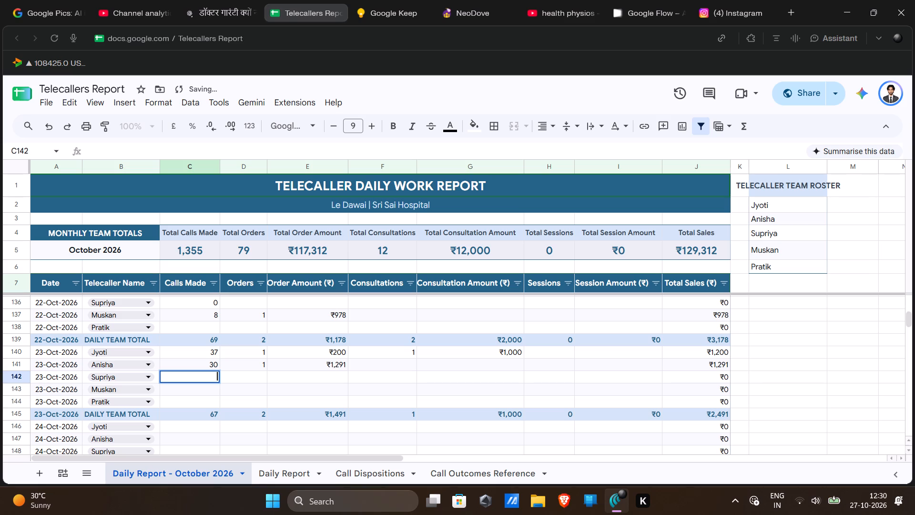
Record 15 calls made and 1 order with an order amount of 742 for Muskan on 23-Oct-2026.
double_click(197, 389)
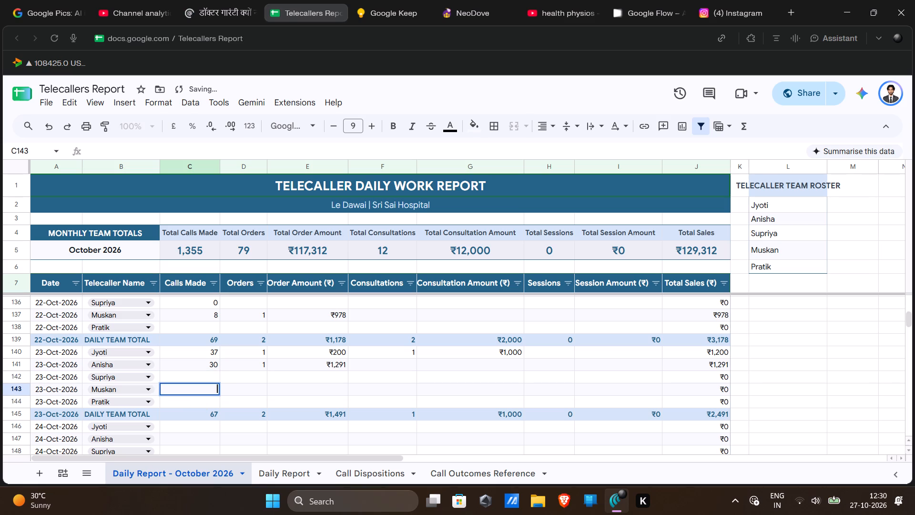
text(15)
double_click(235, 387)
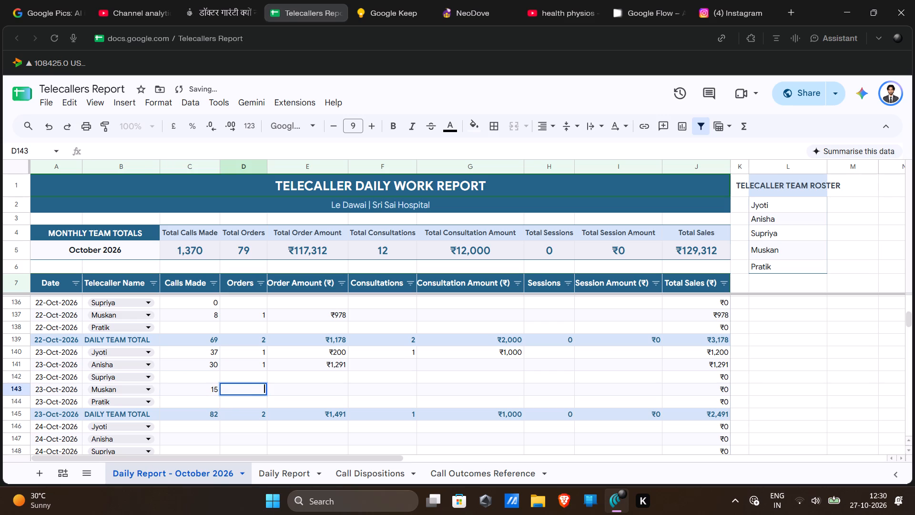
key(1)
double_click(277, 391)
text(742)
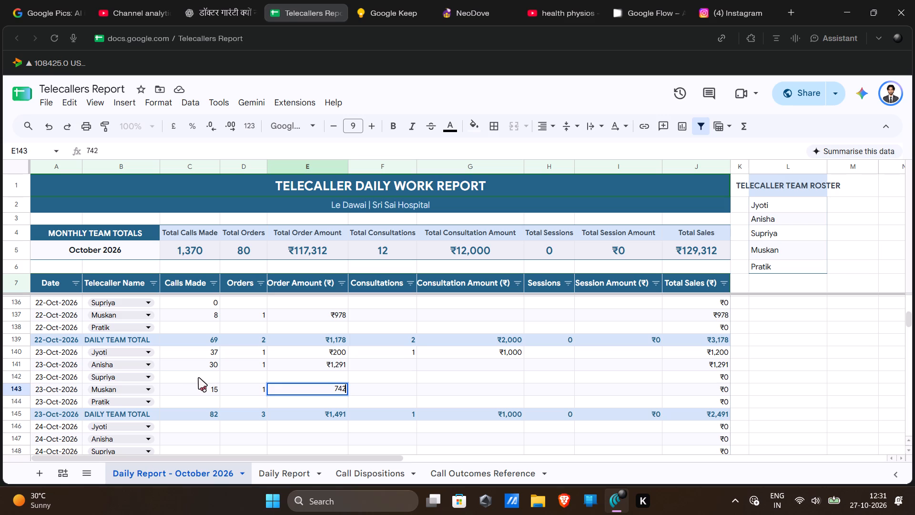
Enter 0 as Supriya's Calls Made for 24-Oct-2026.
scroll(200, 386, down, 1)
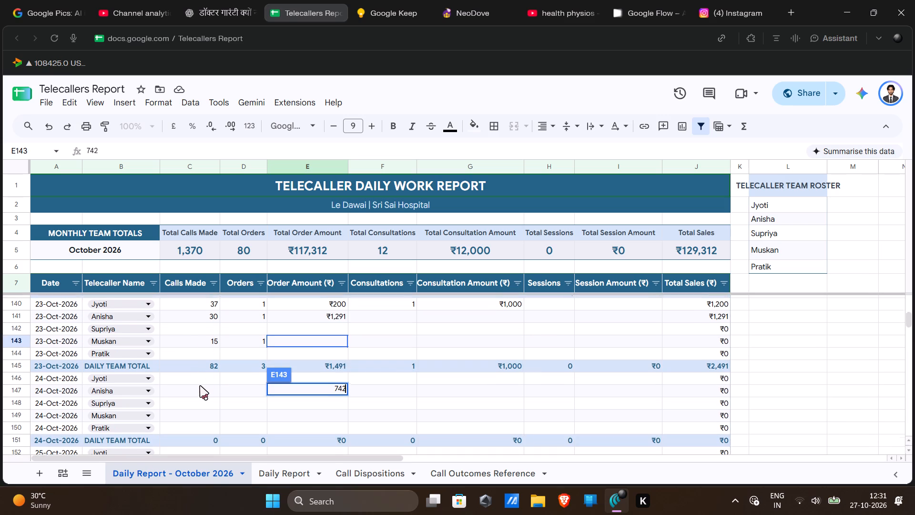
scroll(200, 386, down, 1)
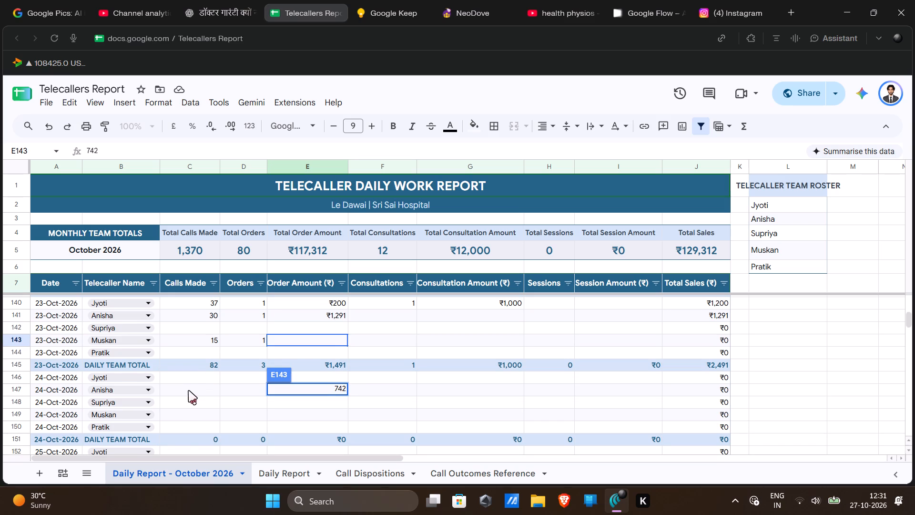
double_click(188, 401)
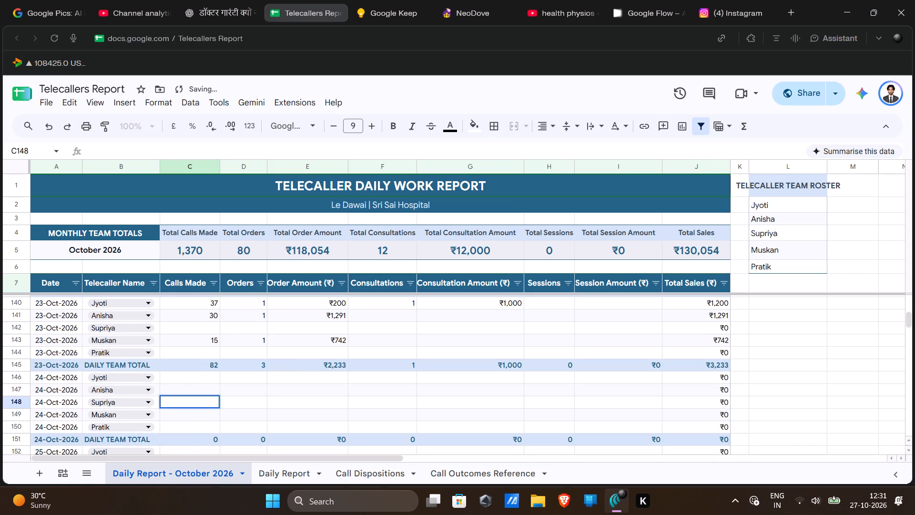
key(0)
Record 17 calls made and 2 orders with an order amount of 1219 for Muskan on 24-Oct-2026.
scroll(230, 402, down, 1)
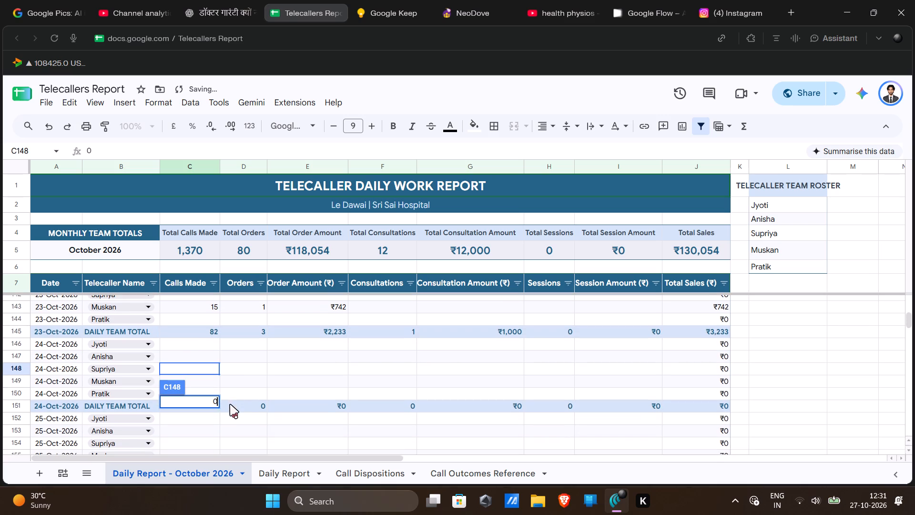
double_click(194, 381)
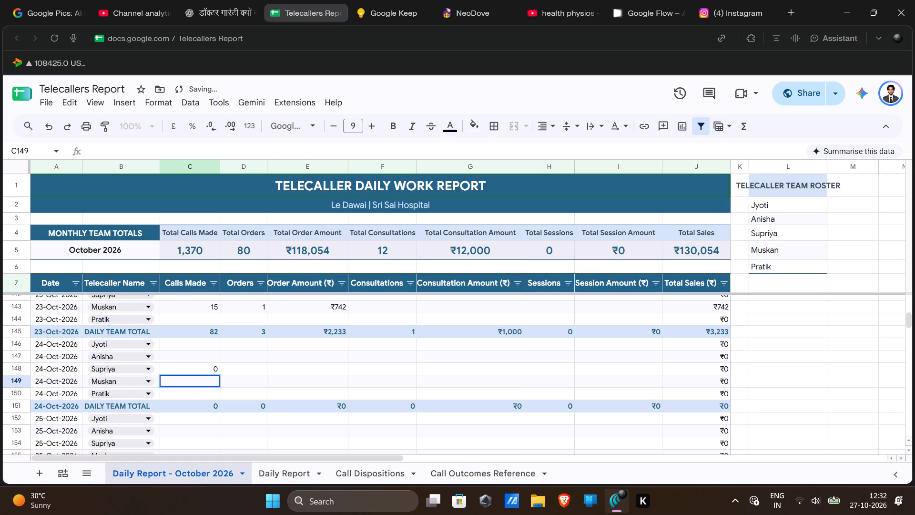
text(17)
double_click(238, 381)
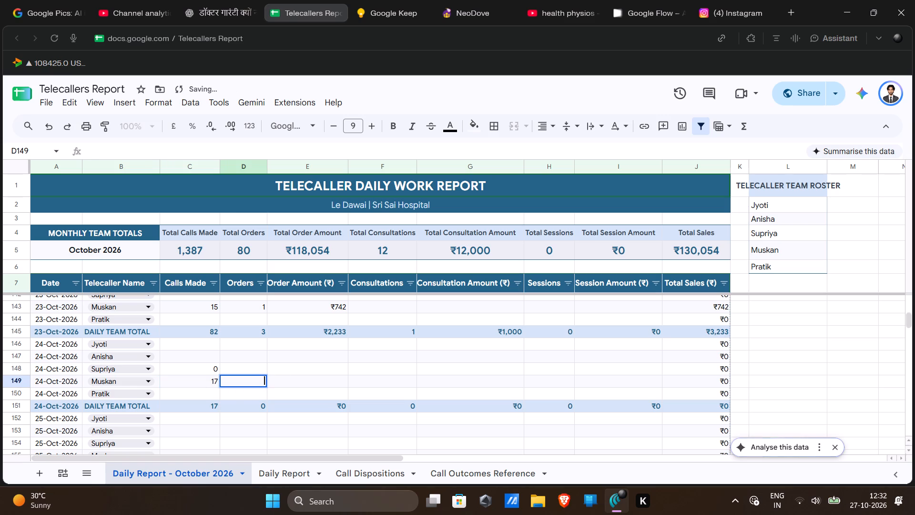
key(2)
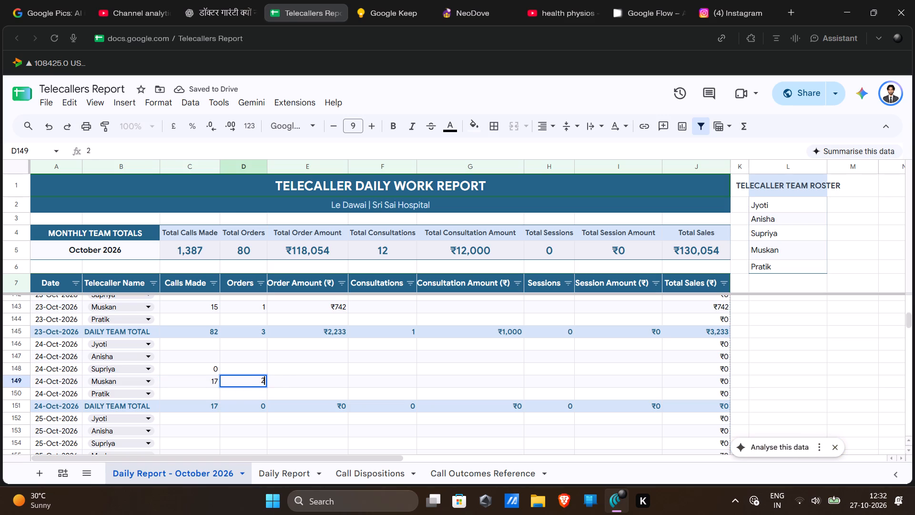
double_click(285, 382)
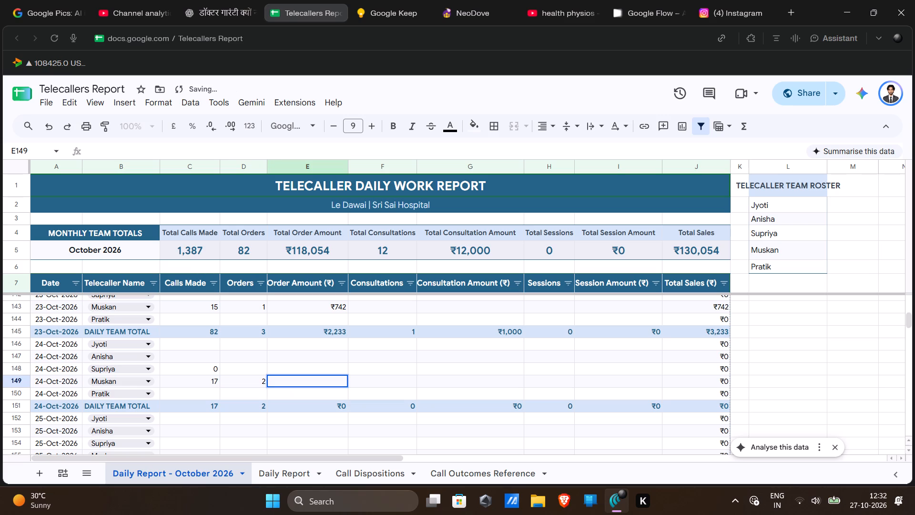
key(2)
text(988)
key(BackSpace)
key(BackSpace)
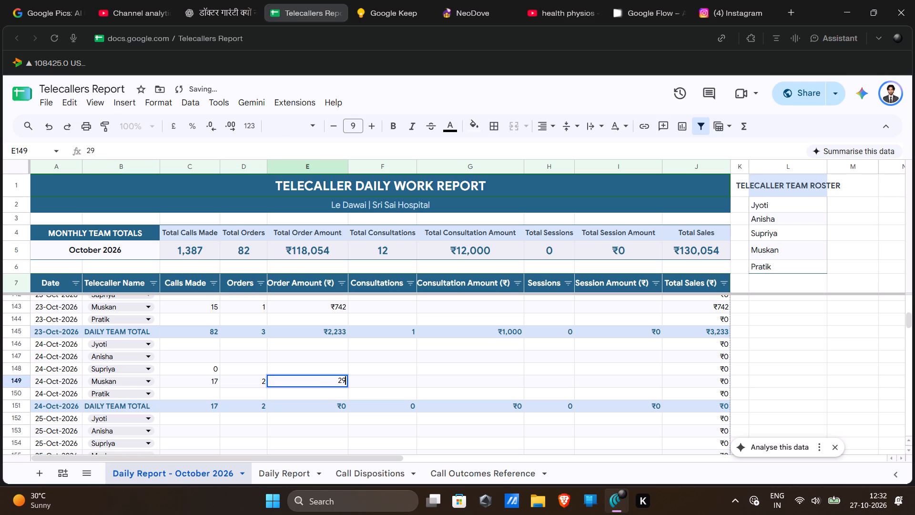
key(BackSpace)
key(BackSpace)
text(1219)
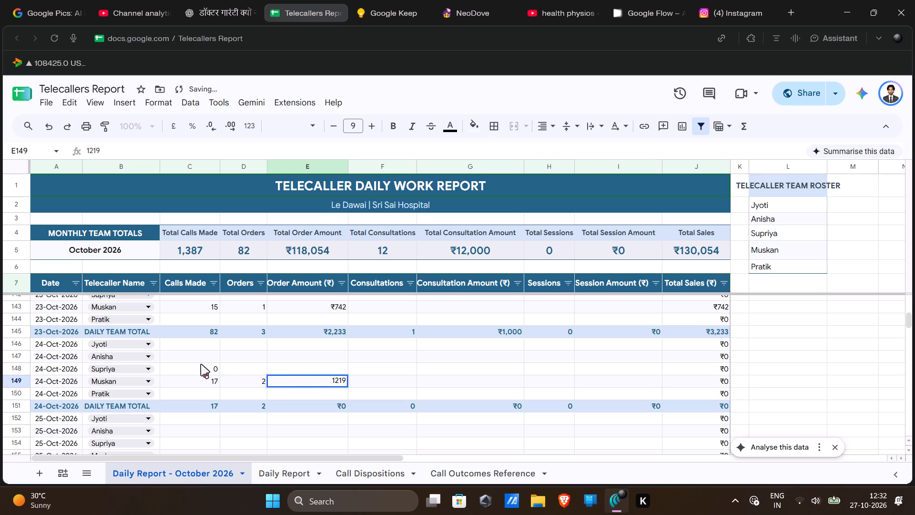
Record 33 calls made and 1 consultation with a consultation amount of 1000 for Anisha on 24-Oct-2026.
double_click(184, 356)
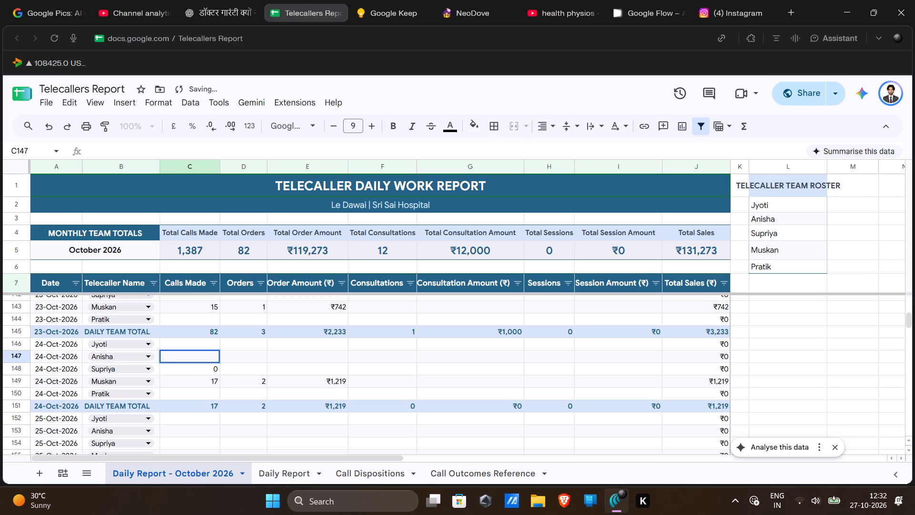
text(33)
double_click(361, 353)
key(1)
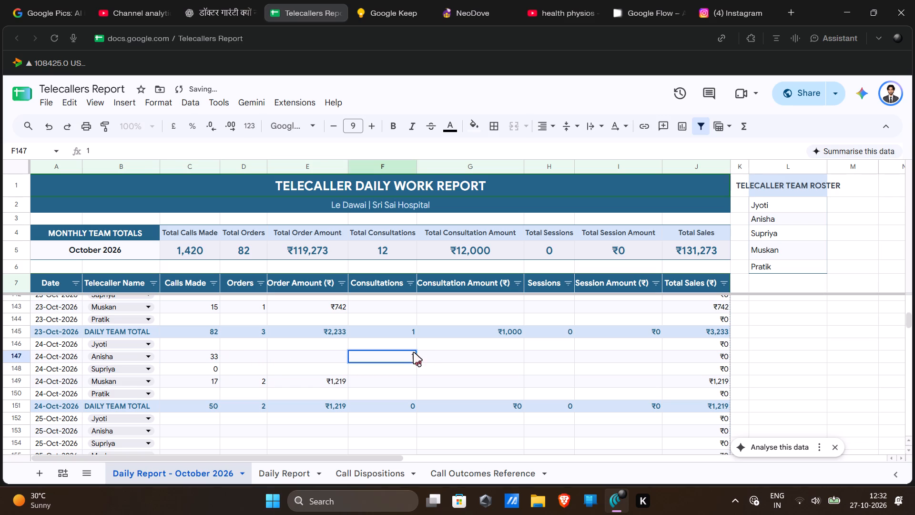
double_click(427, 356)
key(1)
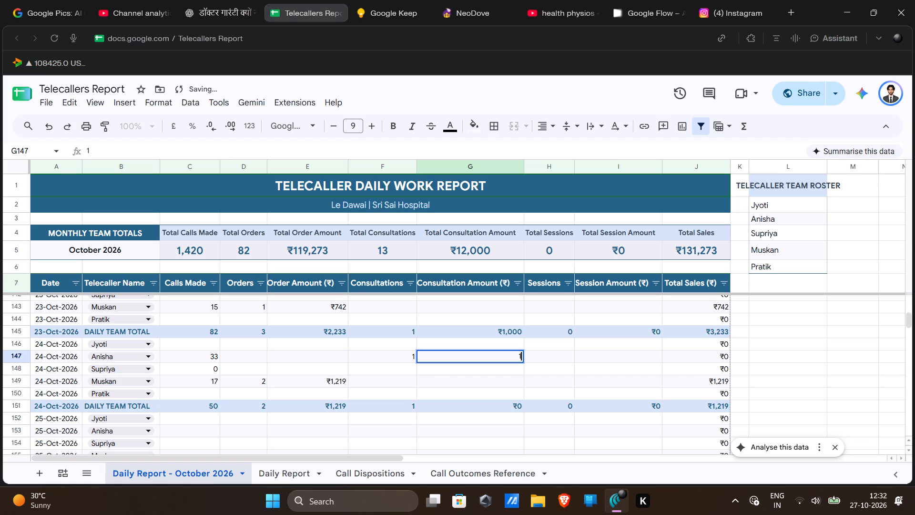
text(000)
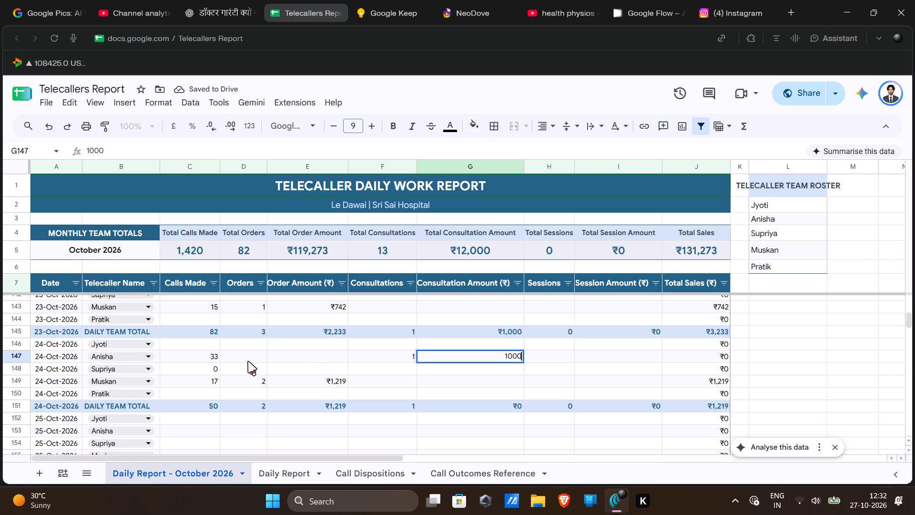
Record 30 calls made and 3 orders with an order amount of 2988 for Jyoti on 24-Oct-2026.
double_click(207, 345)
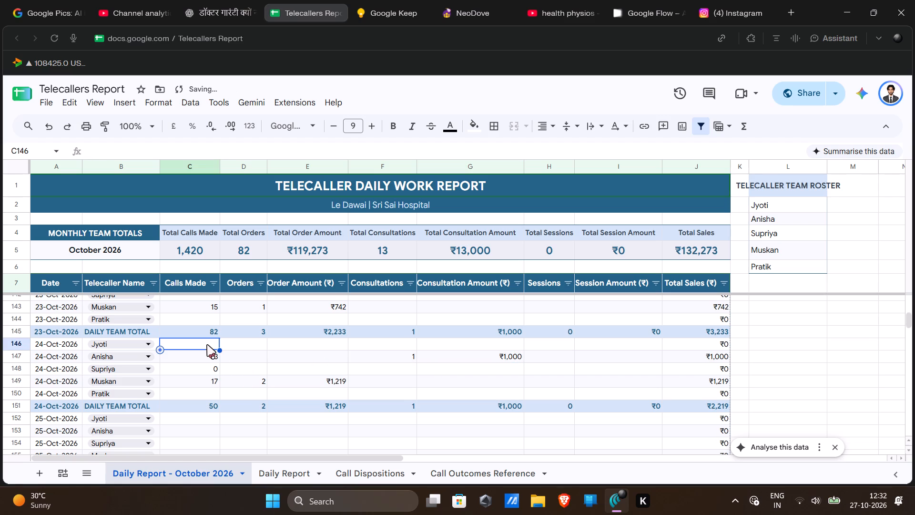
text(30)
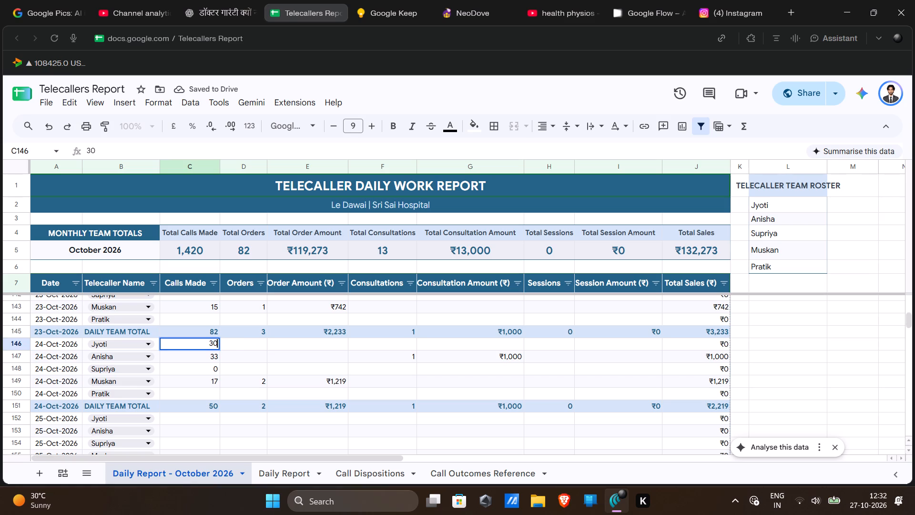
double_click(234, 345)
key(3)
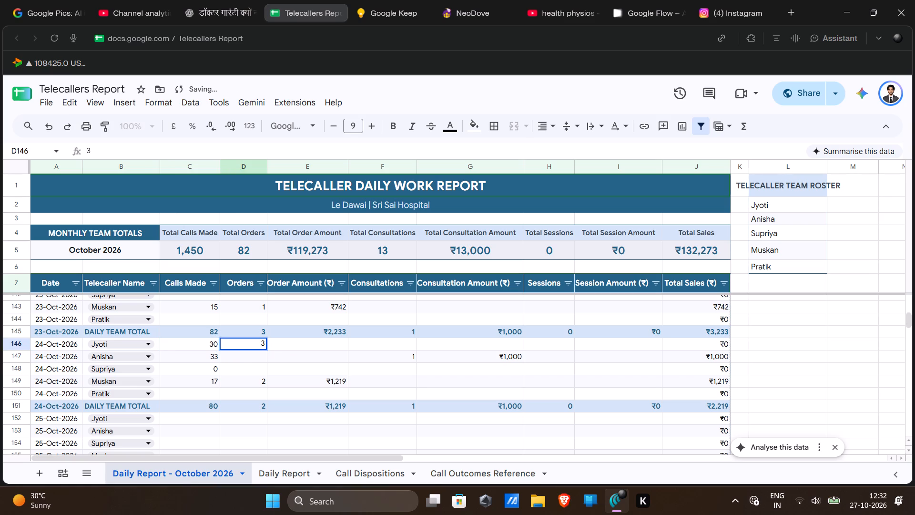
double_click(281, 345)
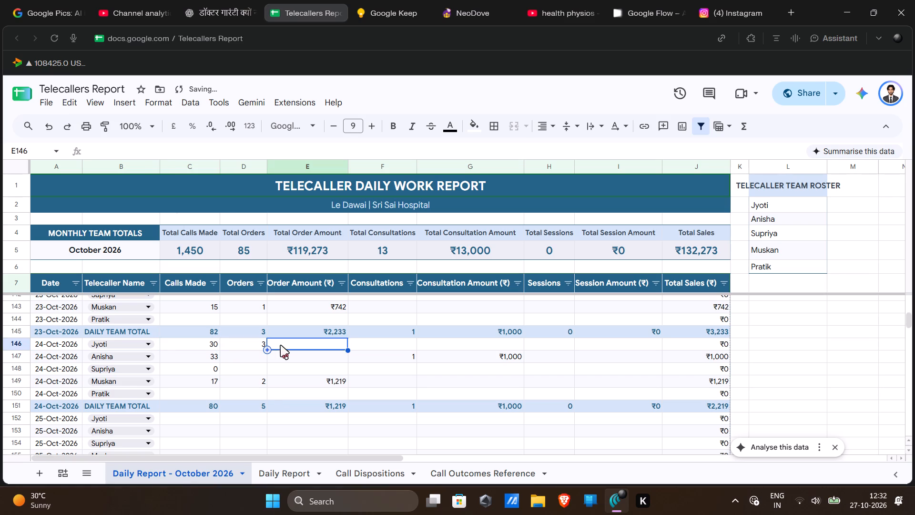
text(2988)
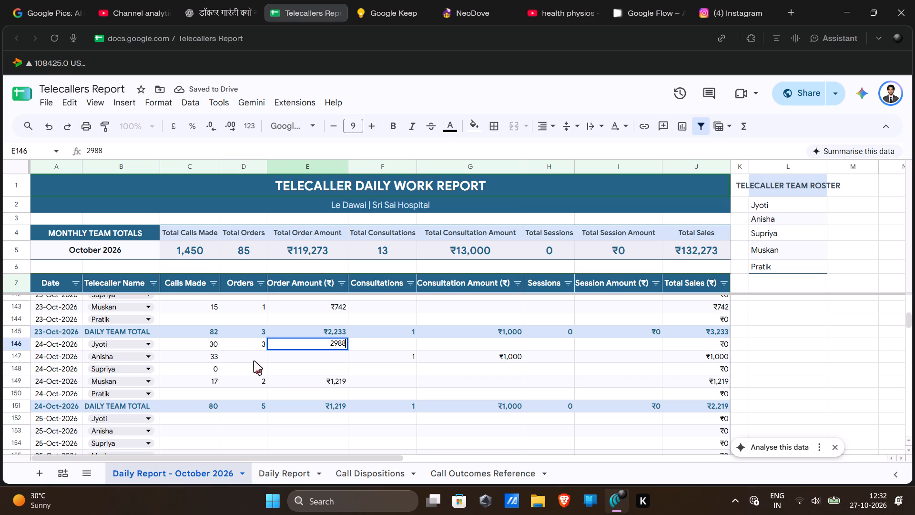
scroll(258, 371, down, 1)
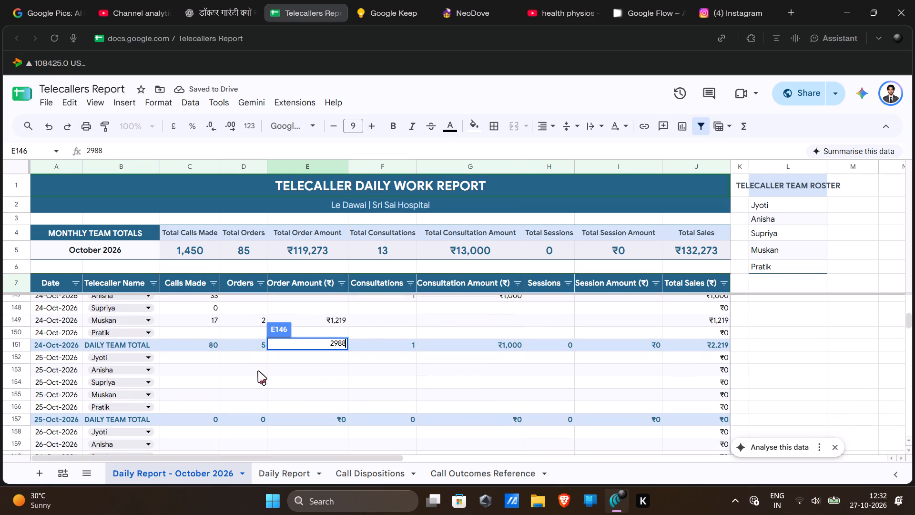
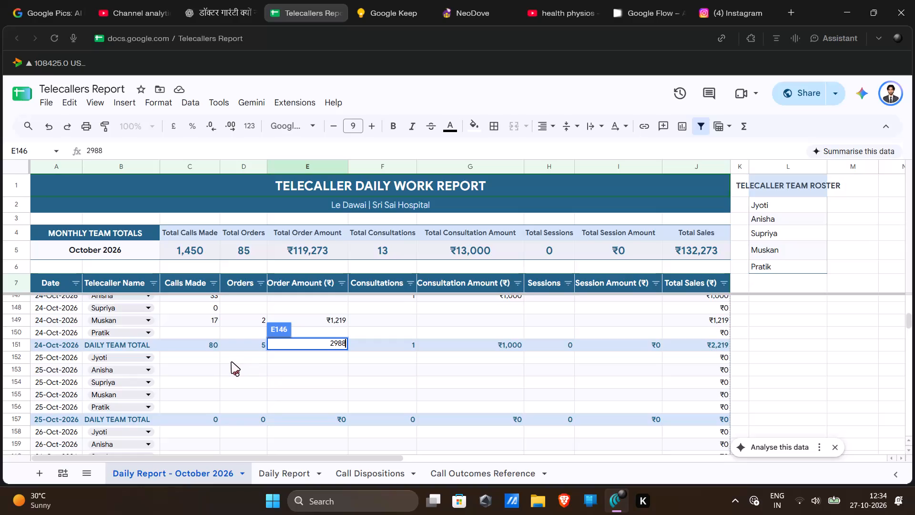
Commit Jyoti's order amount of 2988 for 24-Oct-2026 and move on to the 25-Oct-2026 rows.
click(231, 361)
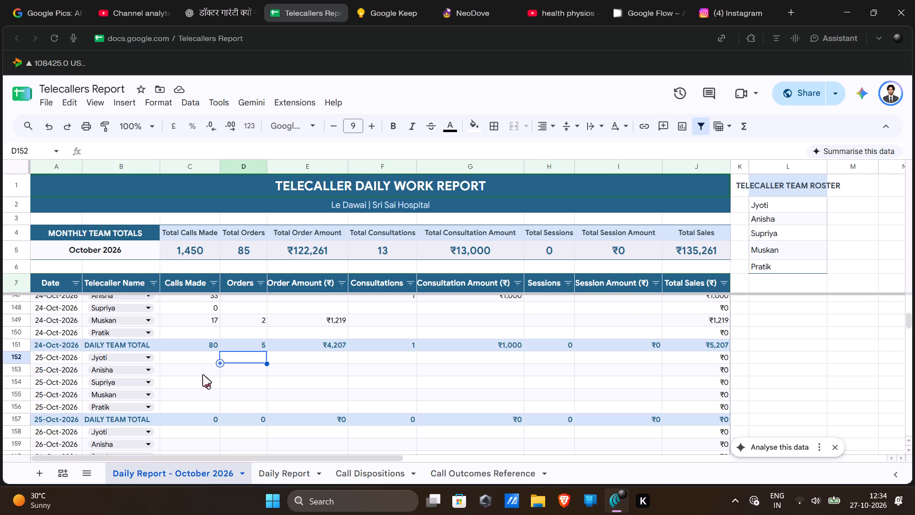
scroll(202, 376, down, 1)
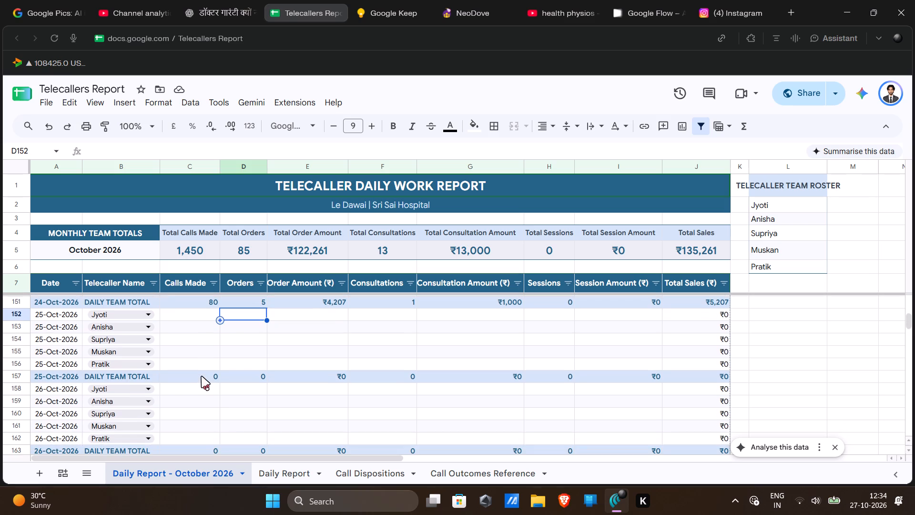
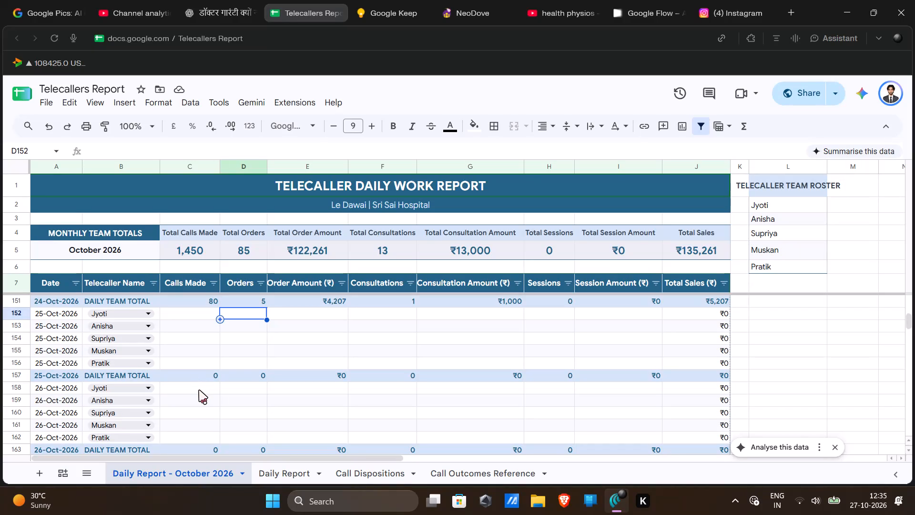
Enter 0 calls made for Supriya on 26-Oct-2026.
double_click(186, 412)
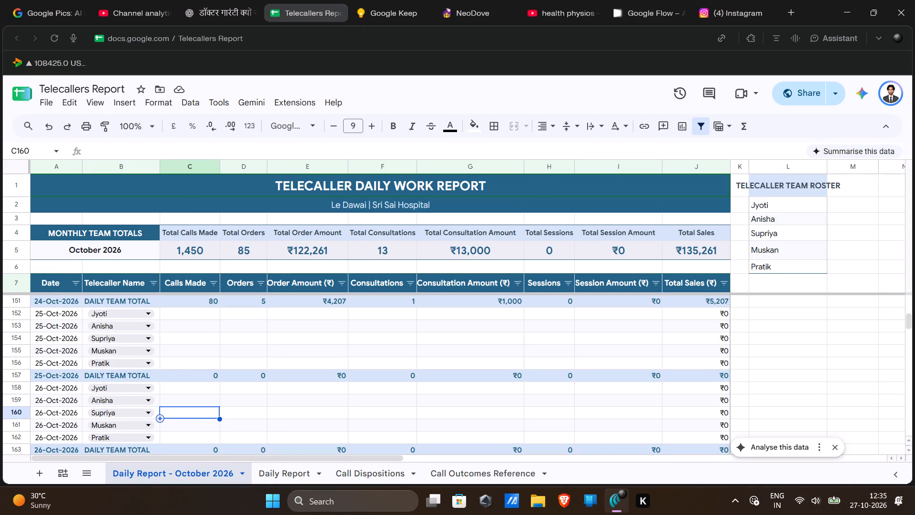
key(0)
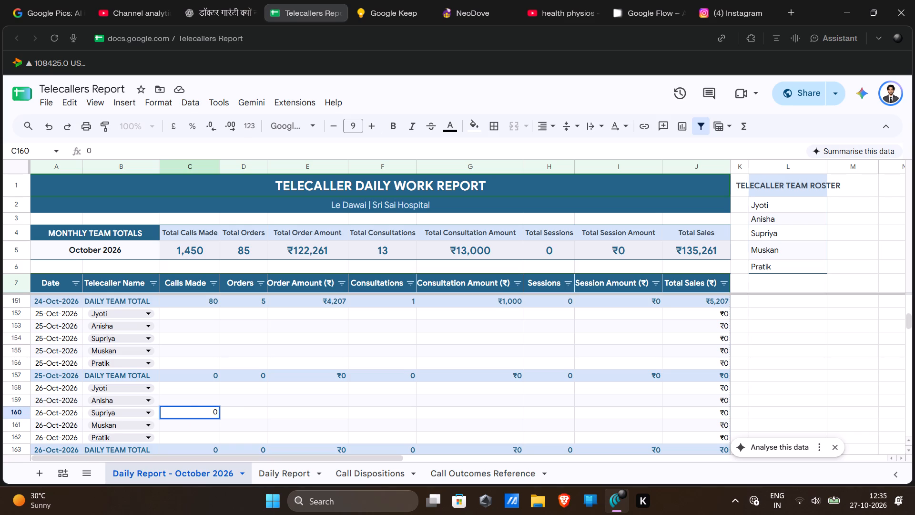
Fill in Jyoti's 26-Oct-2026 row with 23 calls made, 1 order and an order amount of 1700.
click(193, 391)
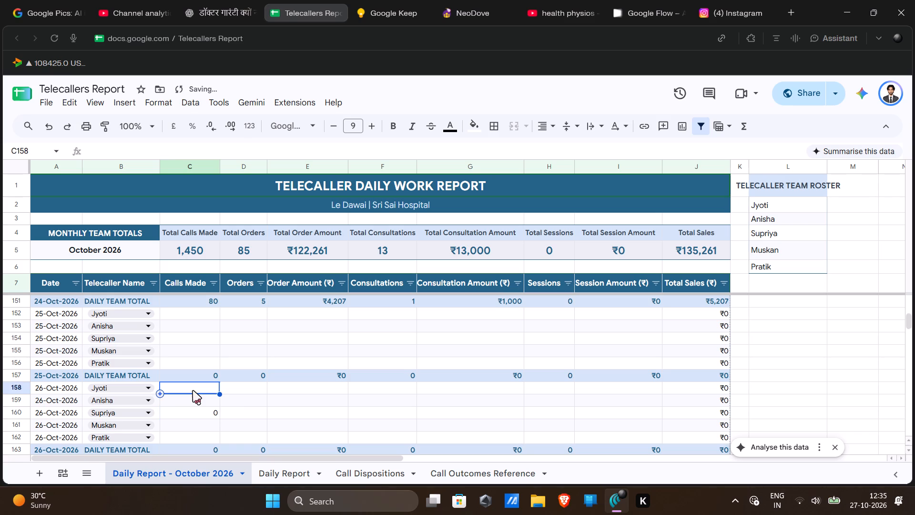
text(23)
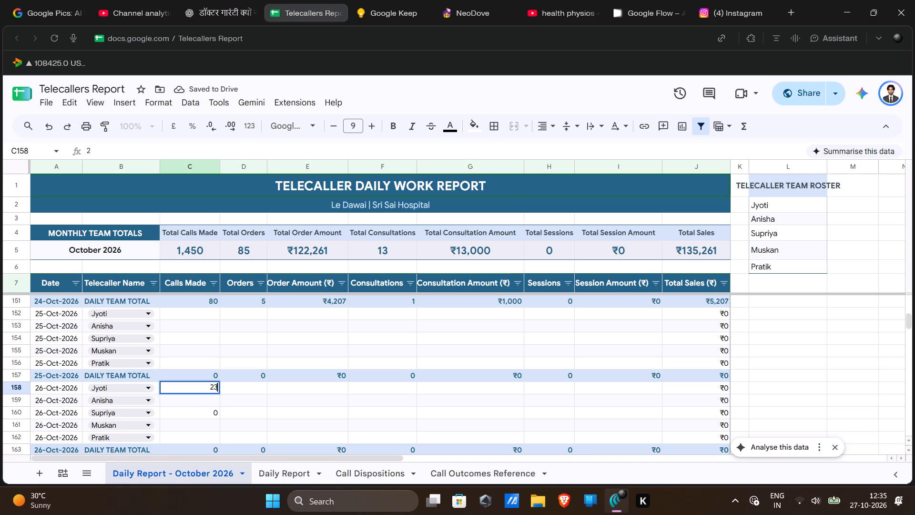
double_click(251, 388)
key(1)
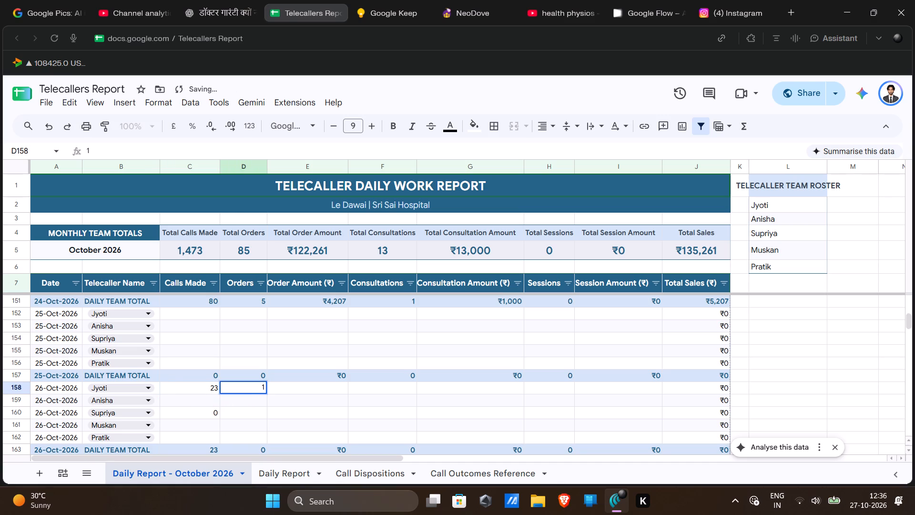
double_click(286, 384)
text(1700)
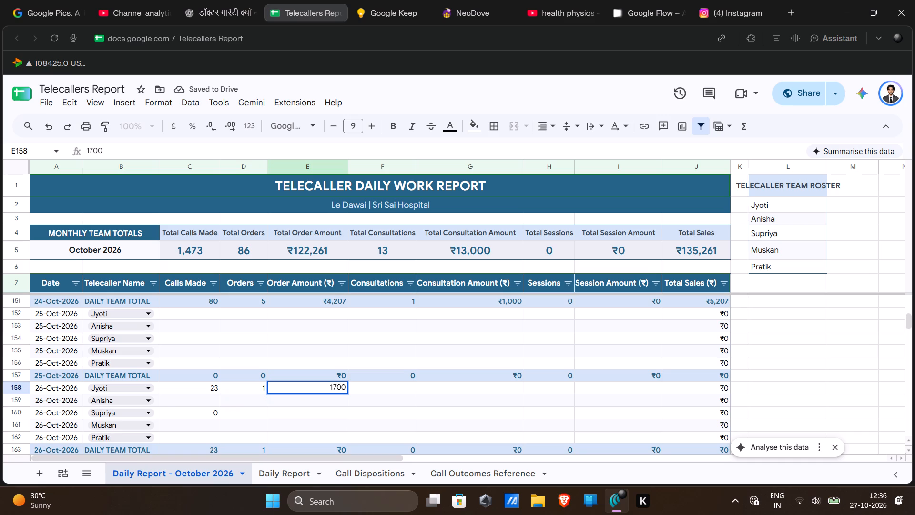
Fill in Muskan's 26-Oct-2026 row with 9 calls made and 0 orders, leaving the order amount blank.
double_click(200, 422)
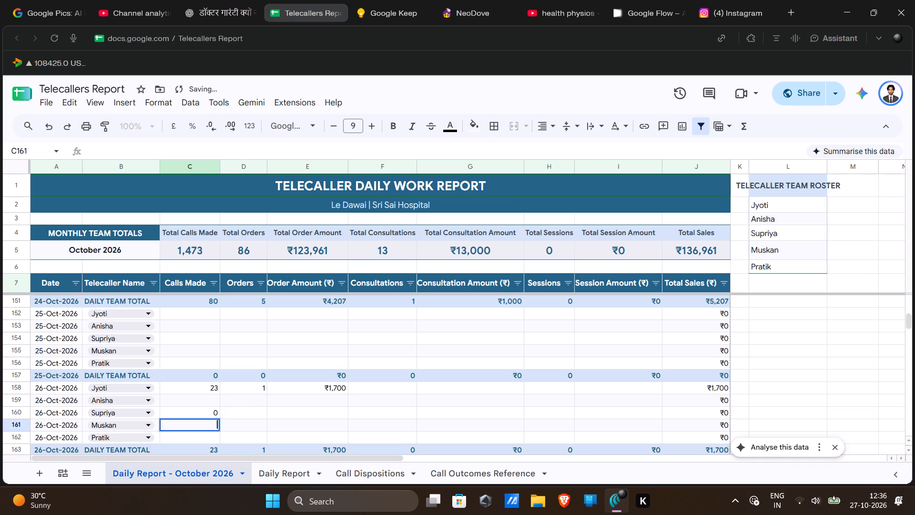
key(9)
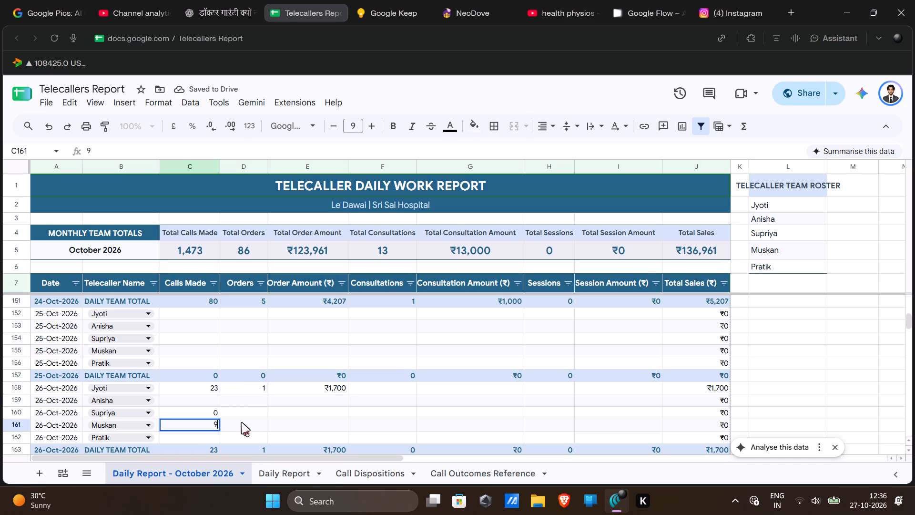
double_click(244, 423)
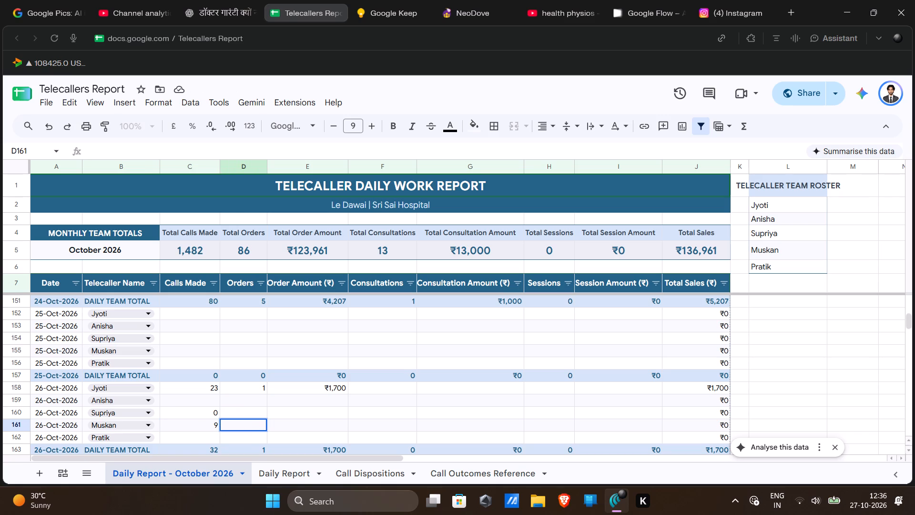
key(0)
click(309, 418)
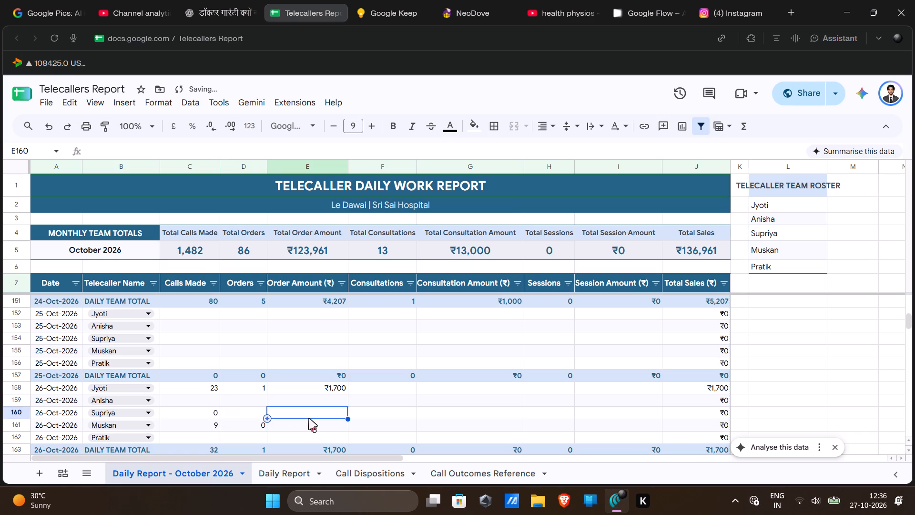
double_click(310, 425)
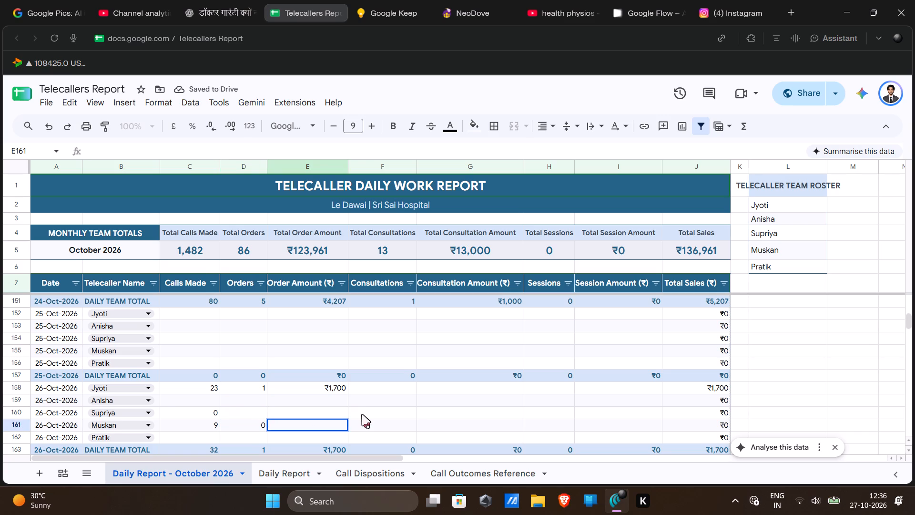
click(362, 414)
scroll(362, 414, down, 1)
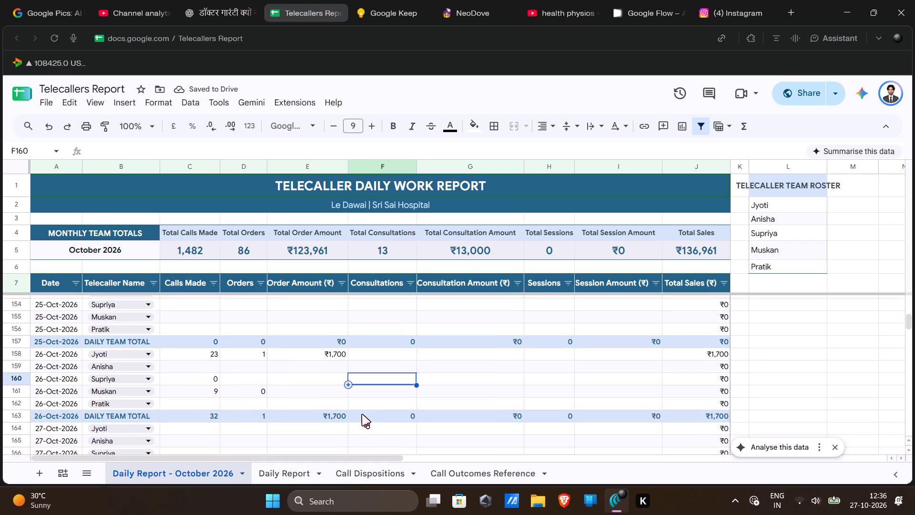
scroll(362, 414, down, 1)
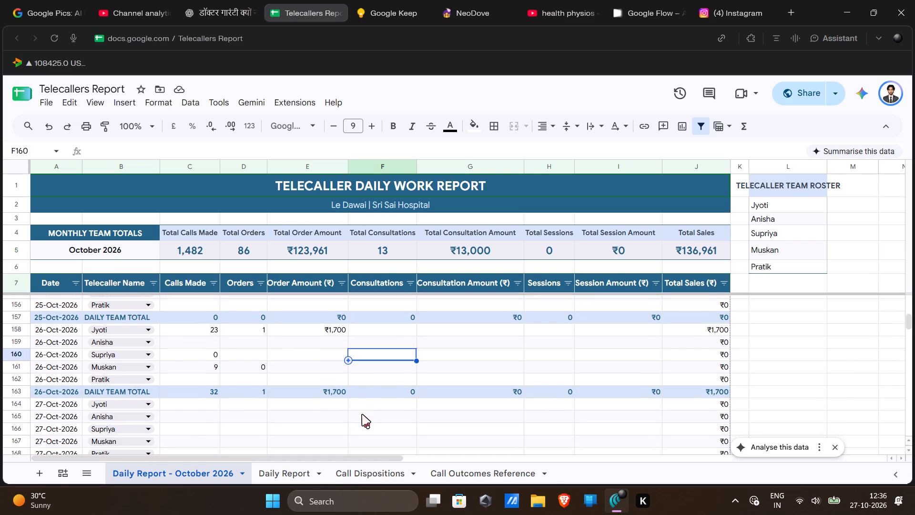
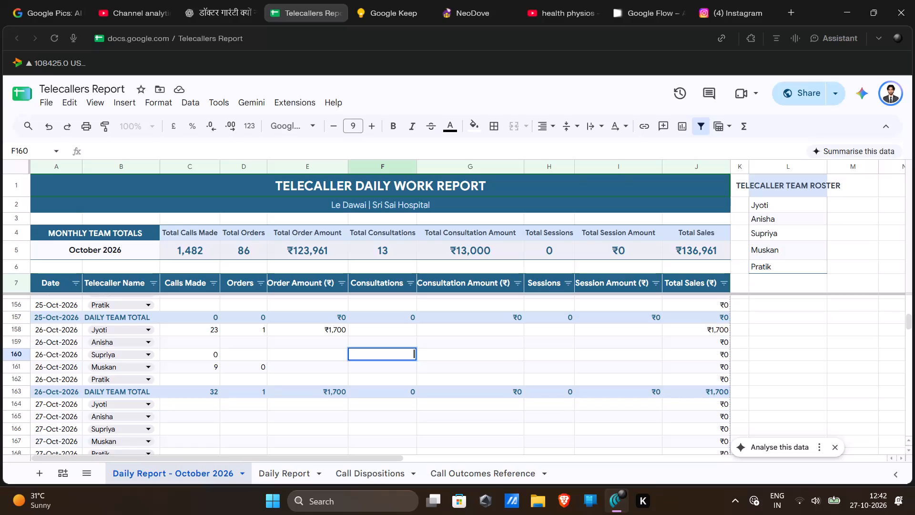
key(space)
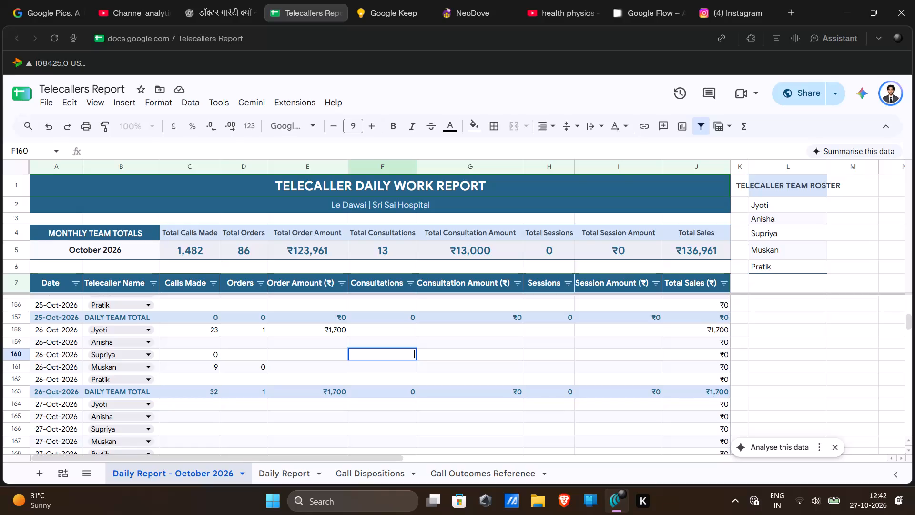
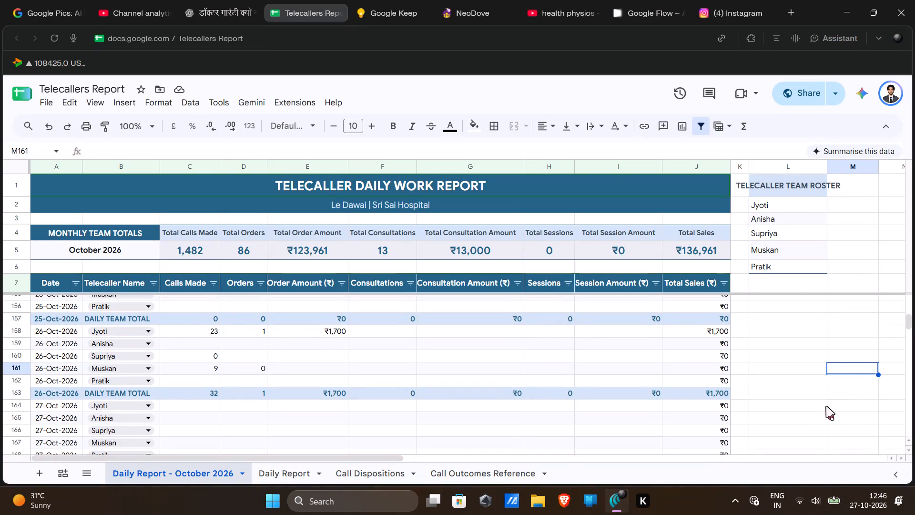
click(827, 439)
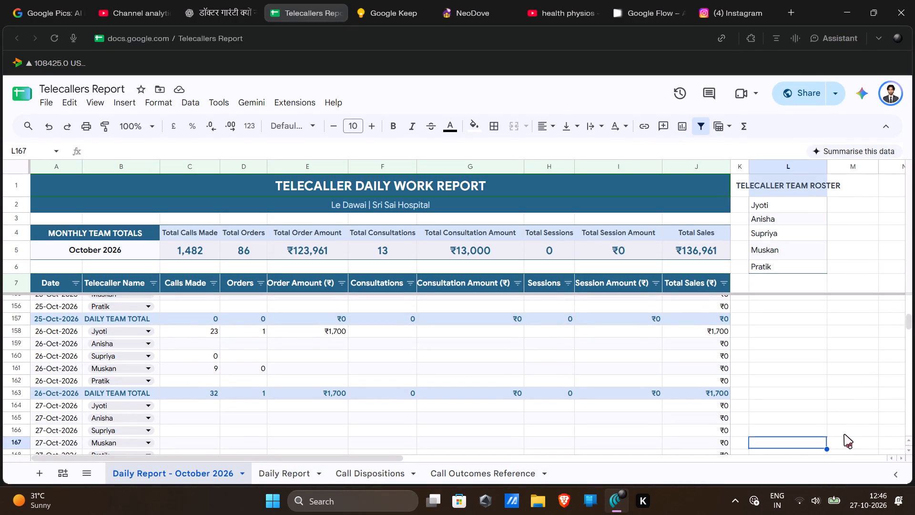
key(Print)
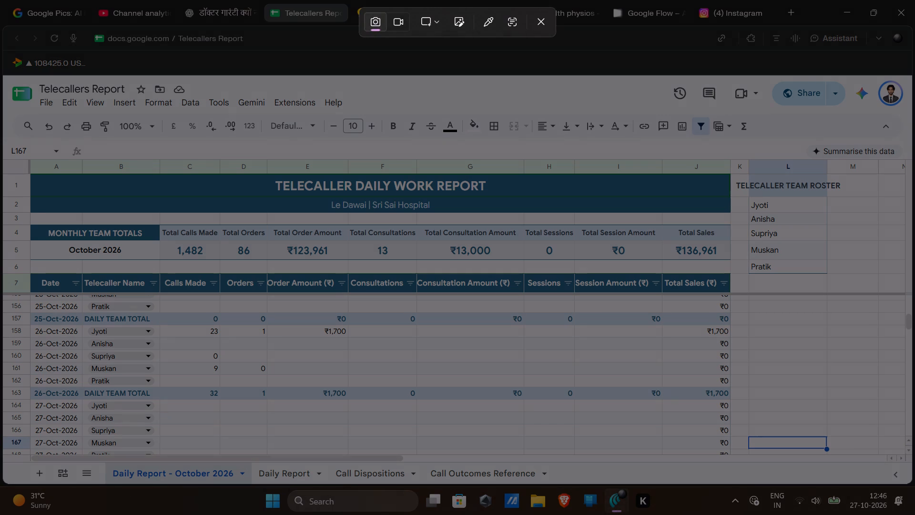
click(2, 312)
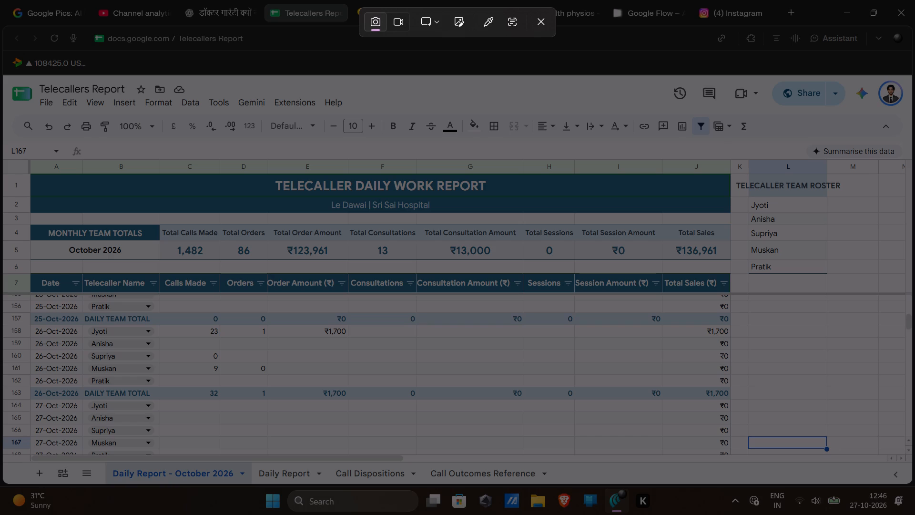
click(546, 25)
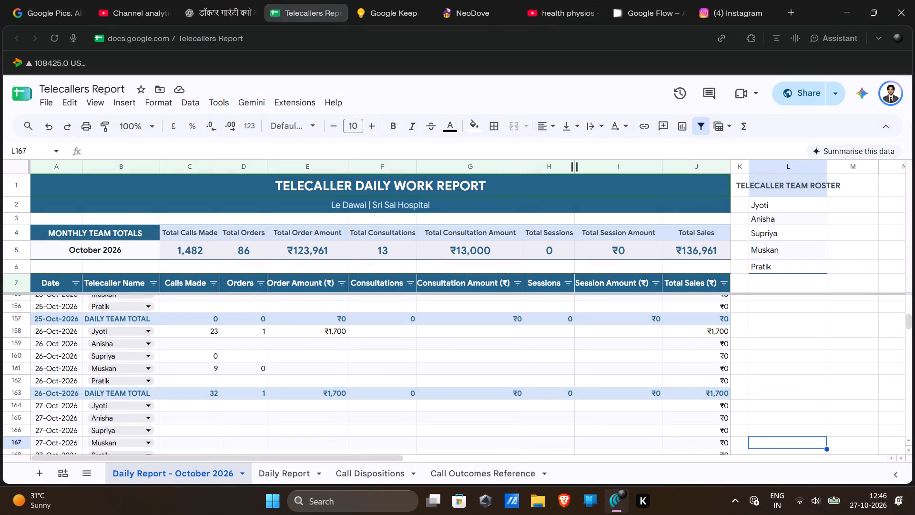
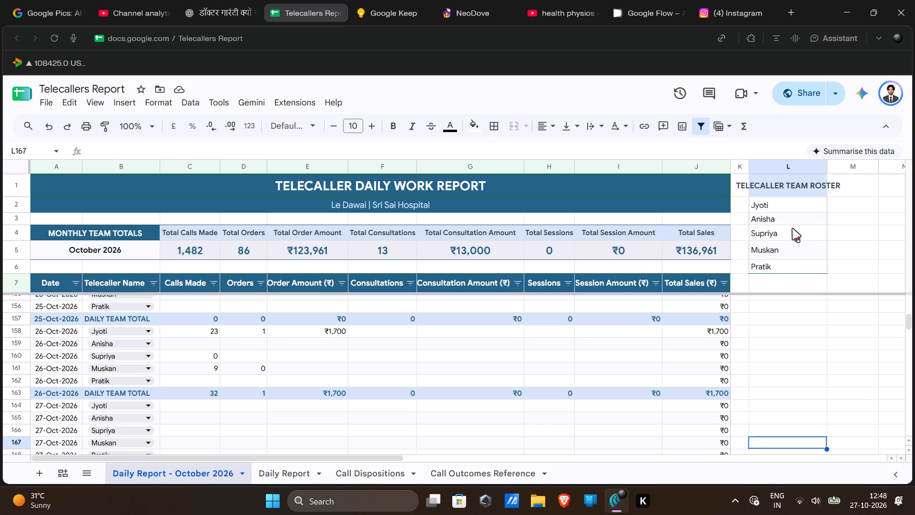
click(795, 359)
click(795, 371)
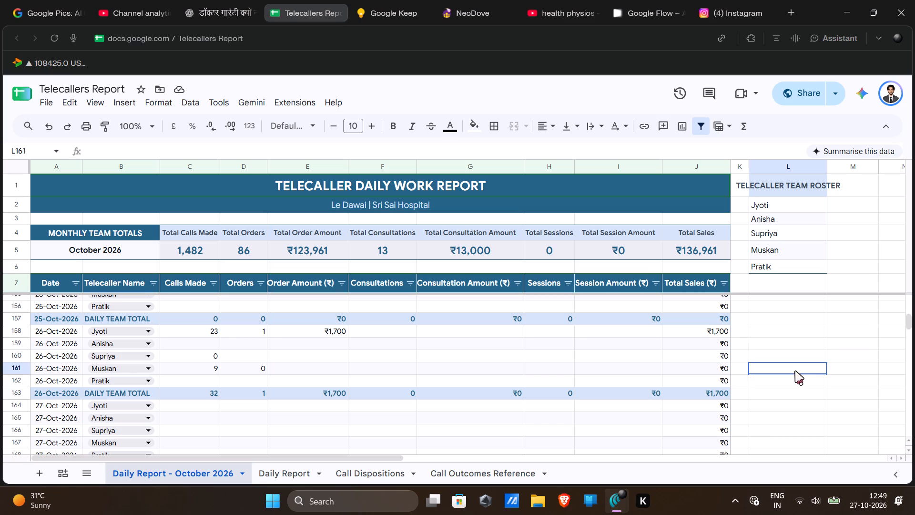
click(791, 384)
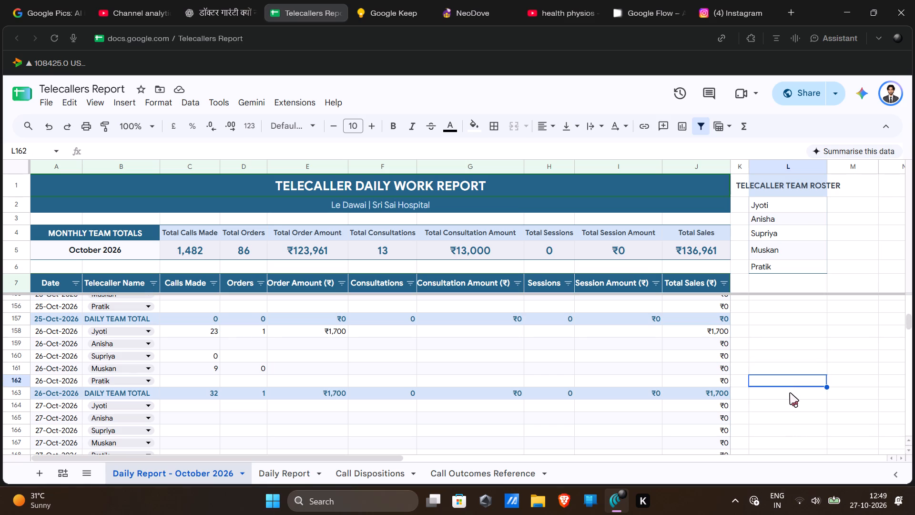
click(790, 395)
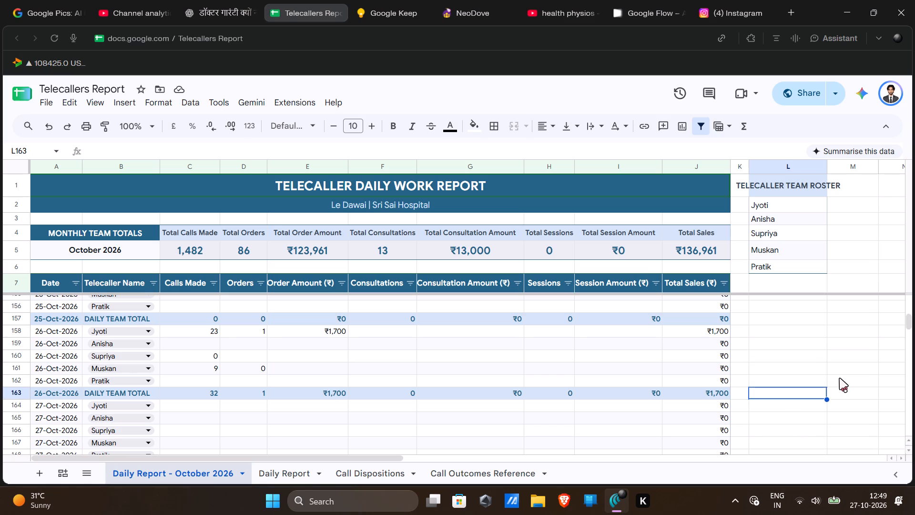
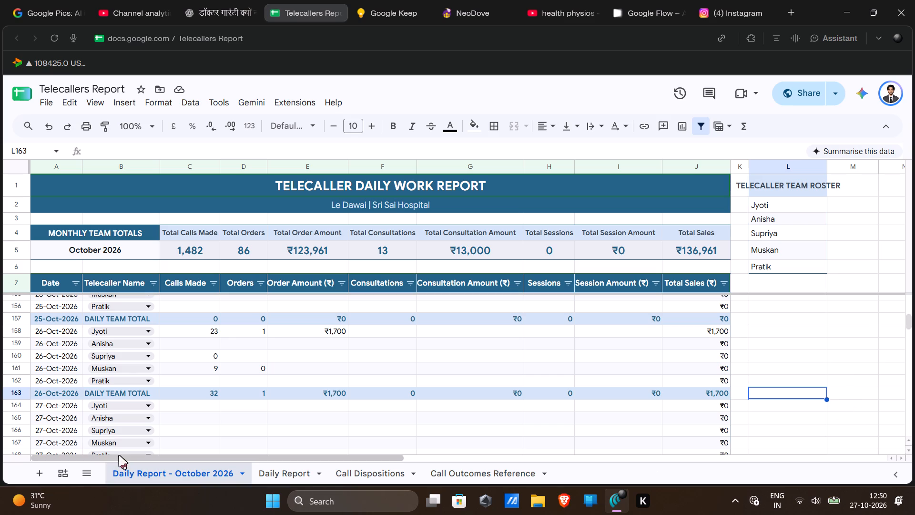
Take a screenshot of the report from its title and monthly totals through the 26-Oct-2026 daily team total, columns Date to Total Sales.
scroll(156, 390, down, 1)
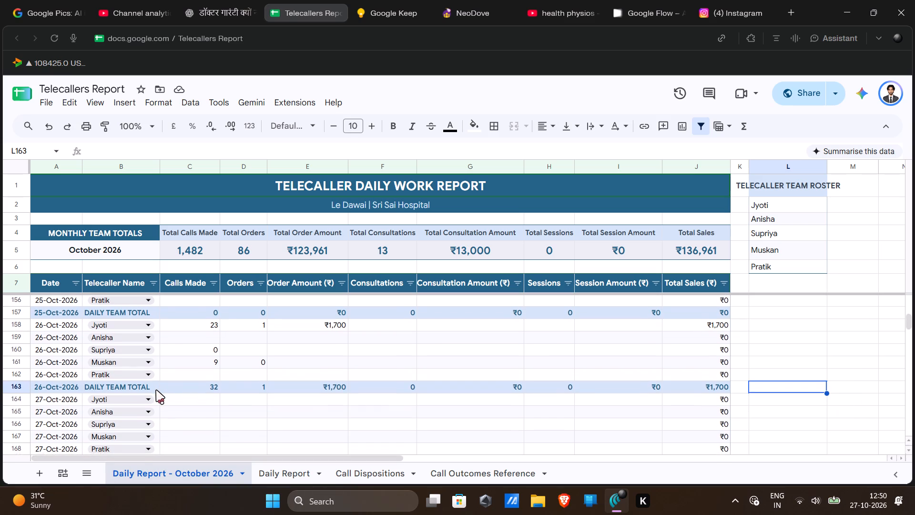
scroll(156, 390, down, 1)
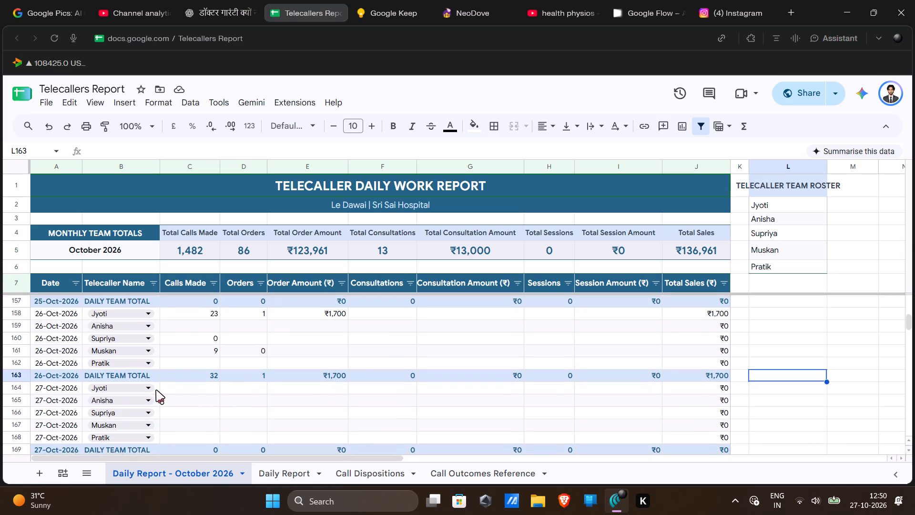
scroll(156, 390, down, 1)
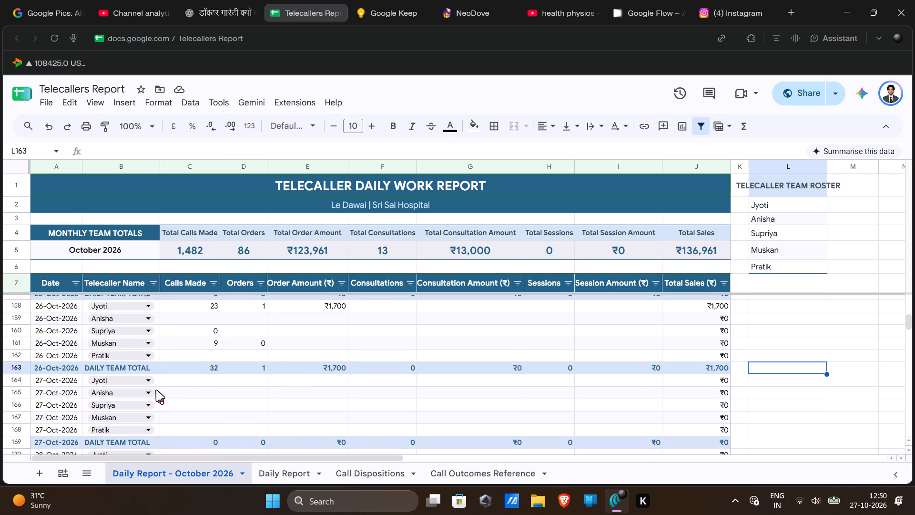
scroll(156, 390, down, 2)
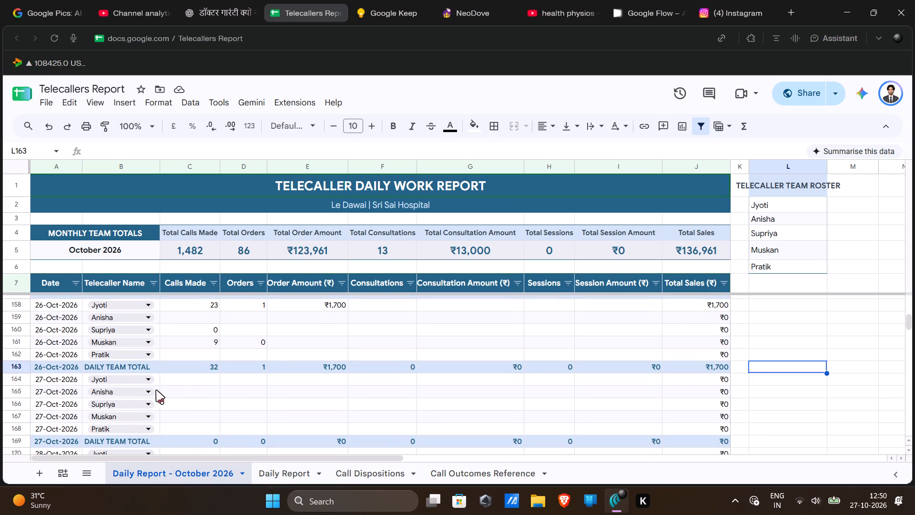
key(Print)
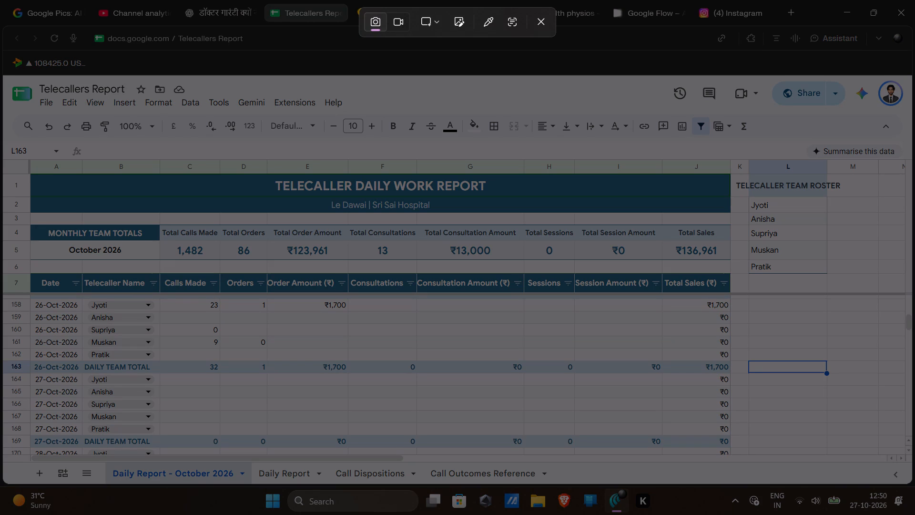
drag(0, 172, 0, 171)
drag(0, 171, 755, 381)
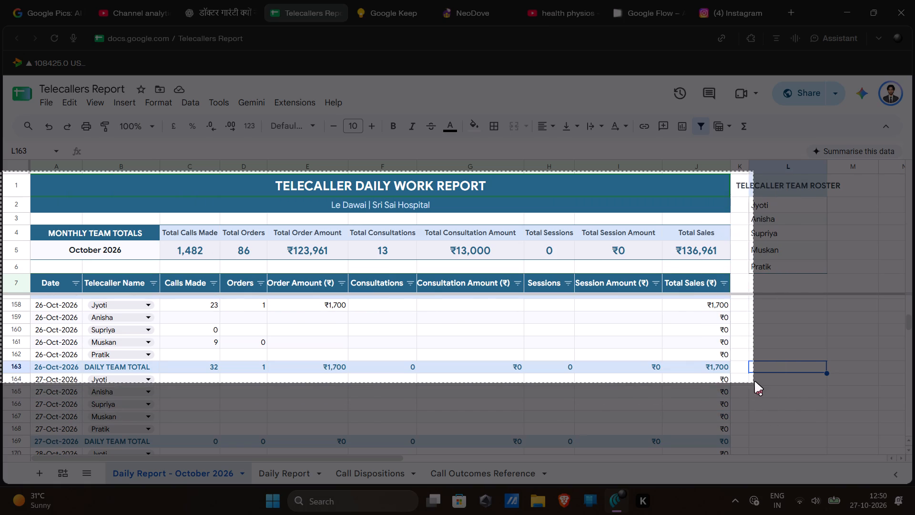
drag(755, 381, 734, 374)
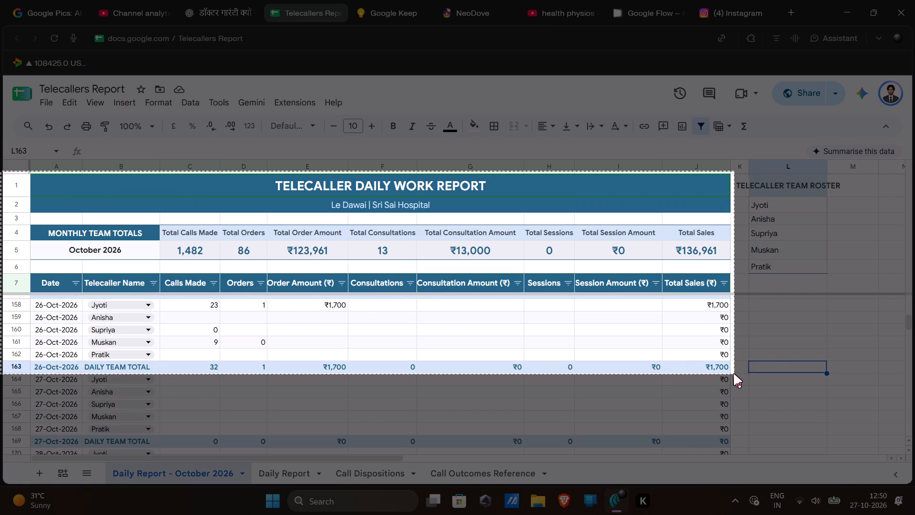
drag(734, 374, 734, 376)
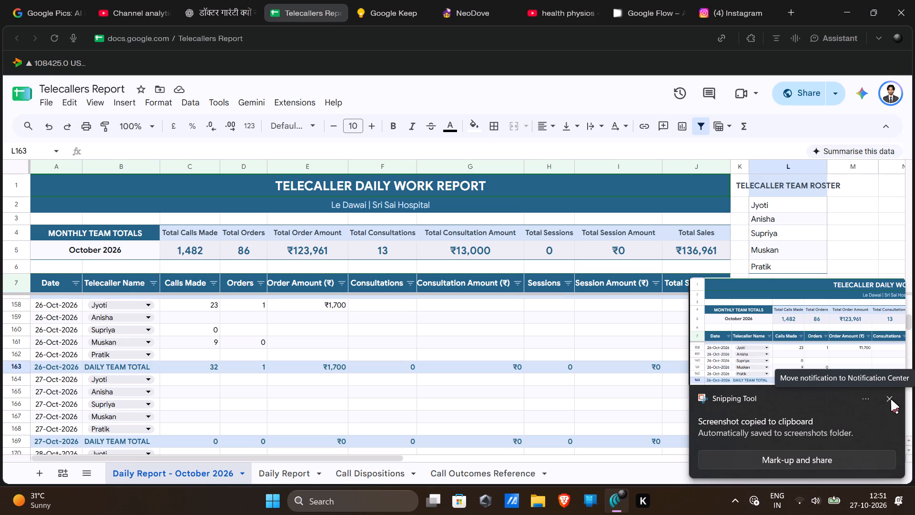
click(891, 400)
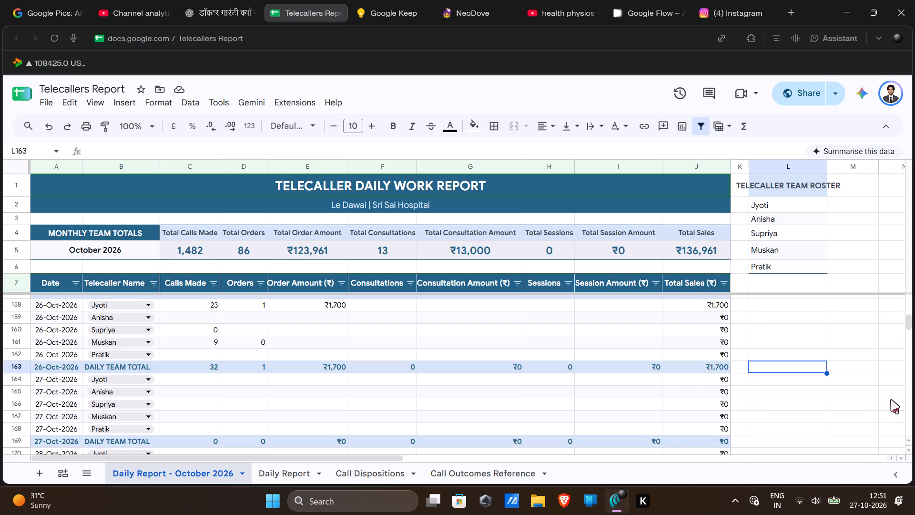
Retake the screenshot of the report title, monthly totals and 26-Oct-2026 rows, ending at the daily team total and Total Sales column.
key(Print)
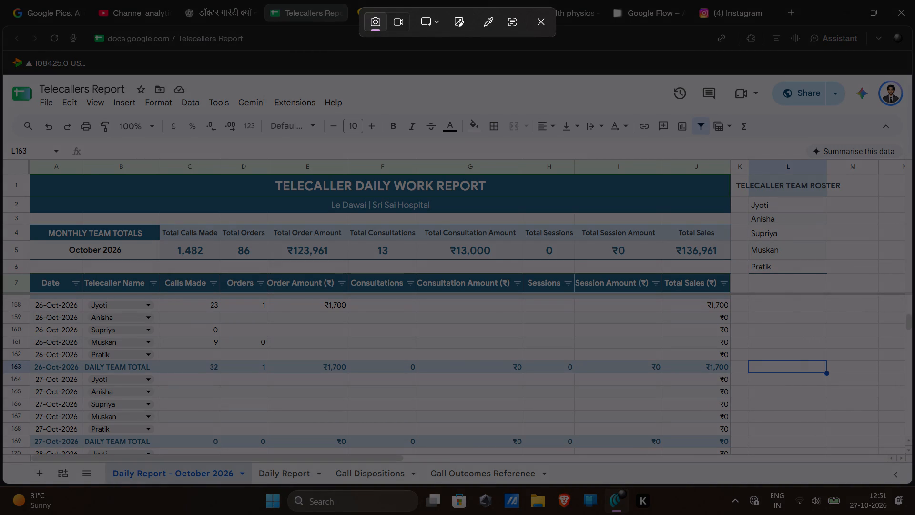
drag(2, 174, 506, 386)
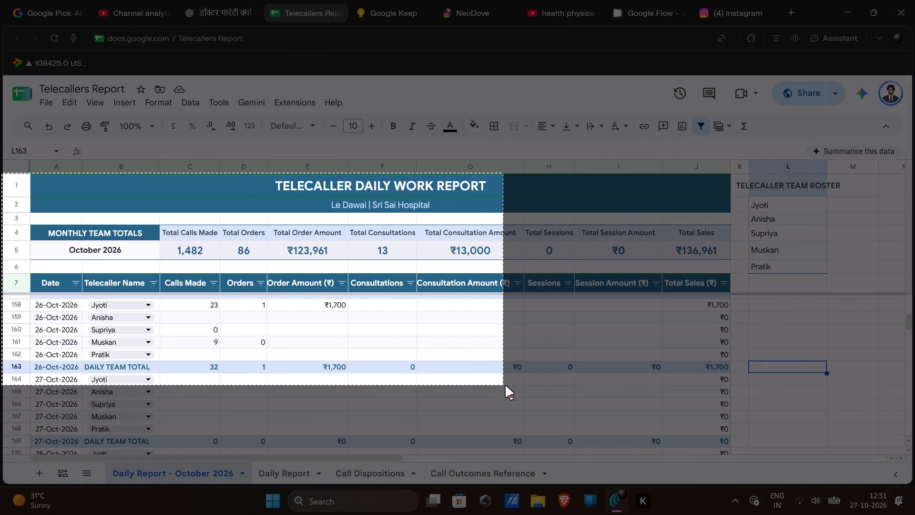
drag(506, 386, 713, 381)
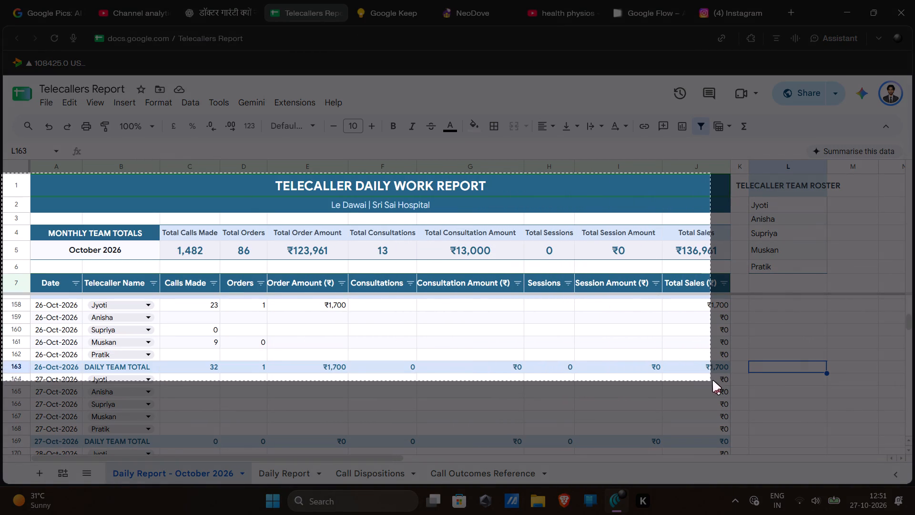
drag(713, 381, 741, 374)
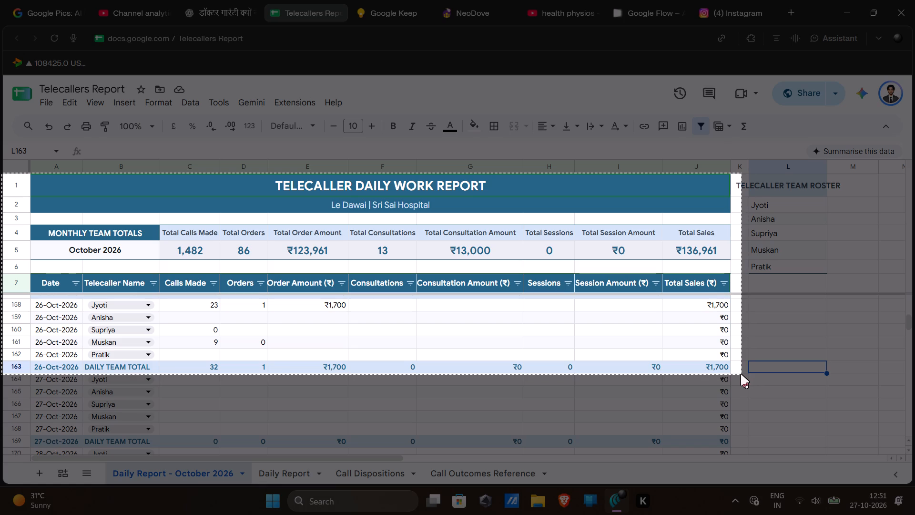
drag(741, 374, 732, 376)
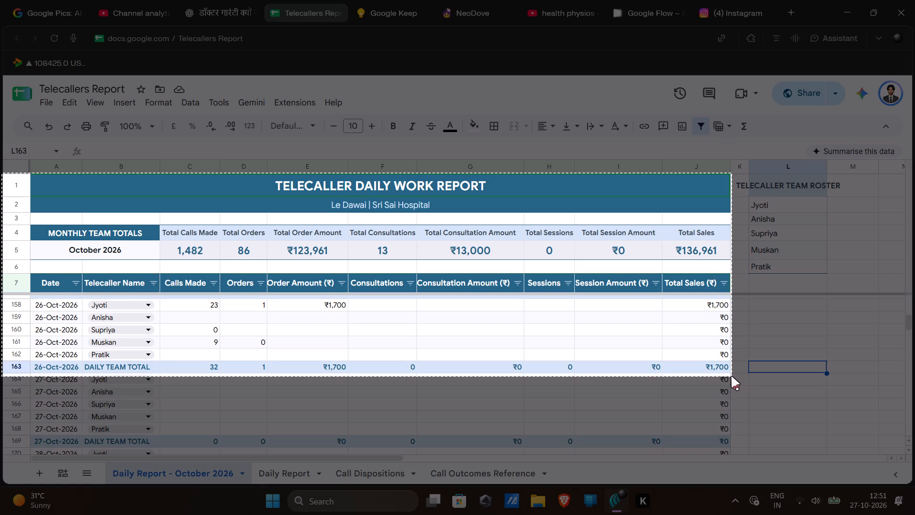
drag(732, 376, 733, 376)
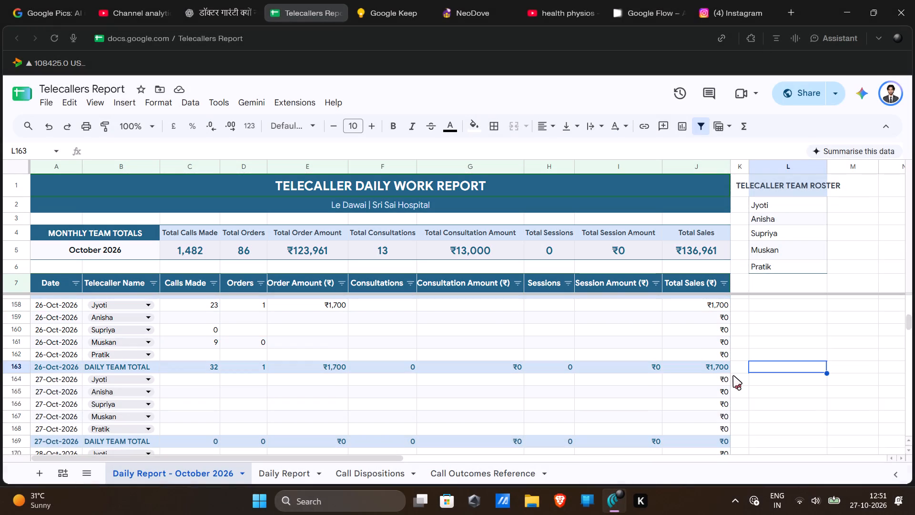